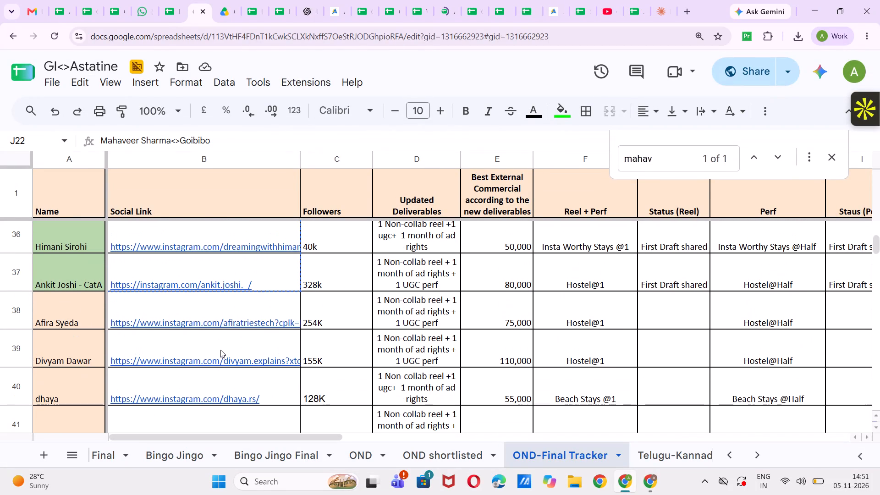
Open the Instagram profile linked in row 37 of the OND-Final Tracker sheet, check its reels, and return to the sheet.
scroll(220, 350, down, 1)
click(255, 282)
key(alt+Return)
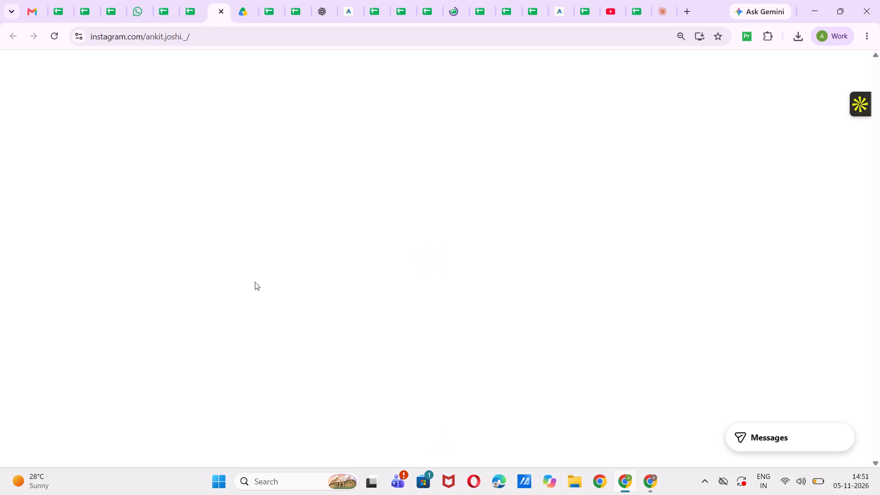
click(390, 357)
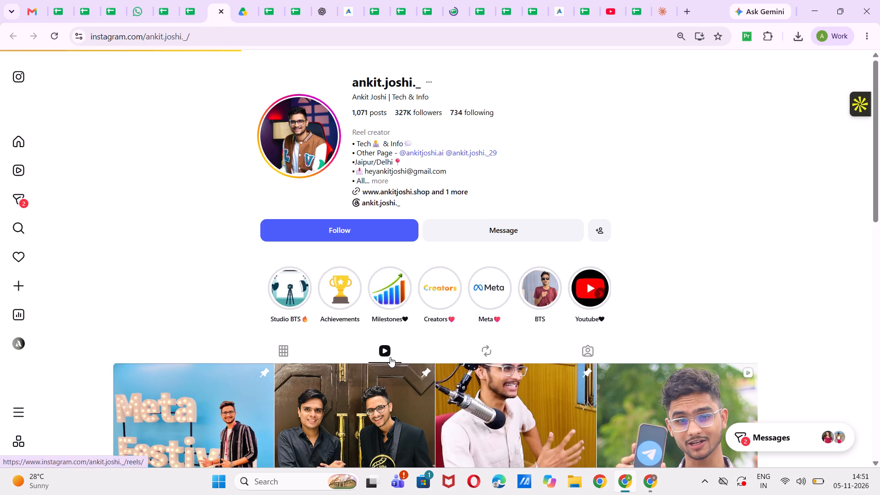
click(219, 12)
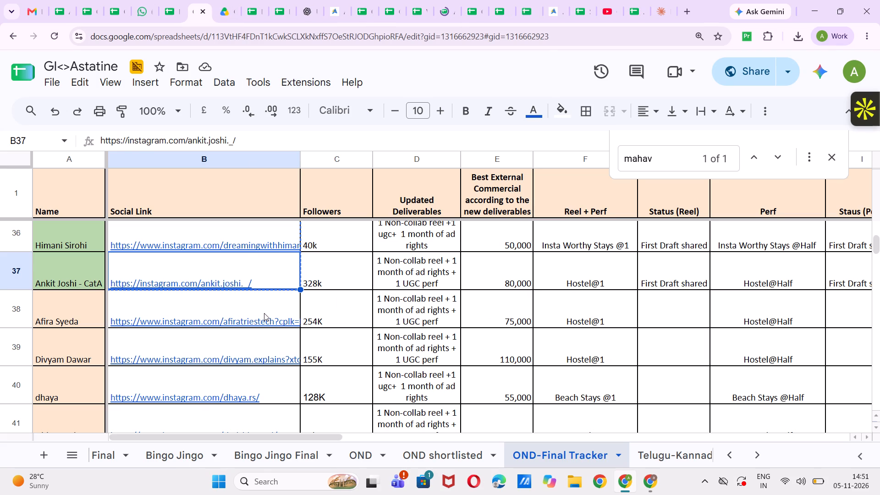
click(264, 313)
click(40, 395)
click(165, 391)
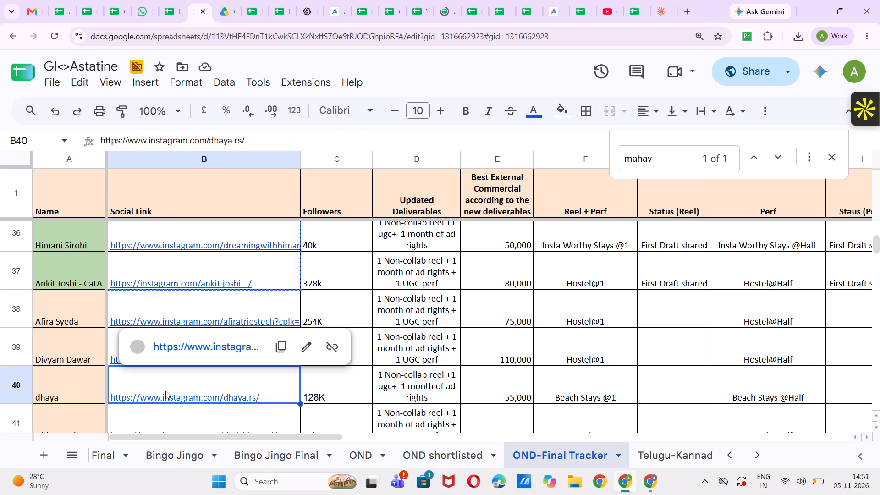
key(alt+Return)
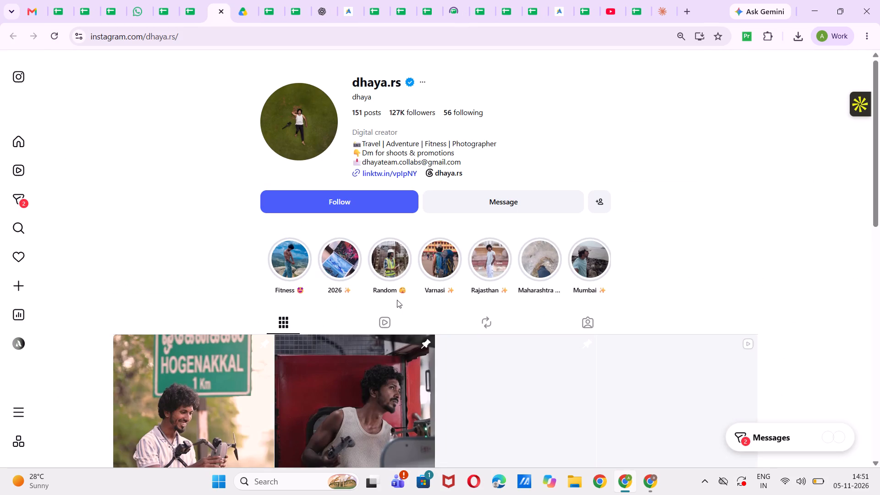
click(222, 15)
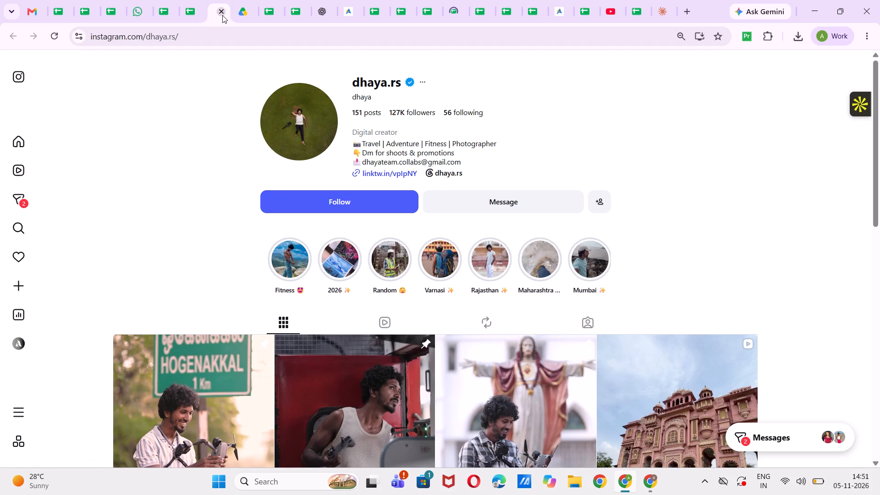
Check the Instagram profile linked in row 41 of the tracker, including its full bio, and return to the sheet.
scroll(286, 319, down, 1)
click(280, 376)
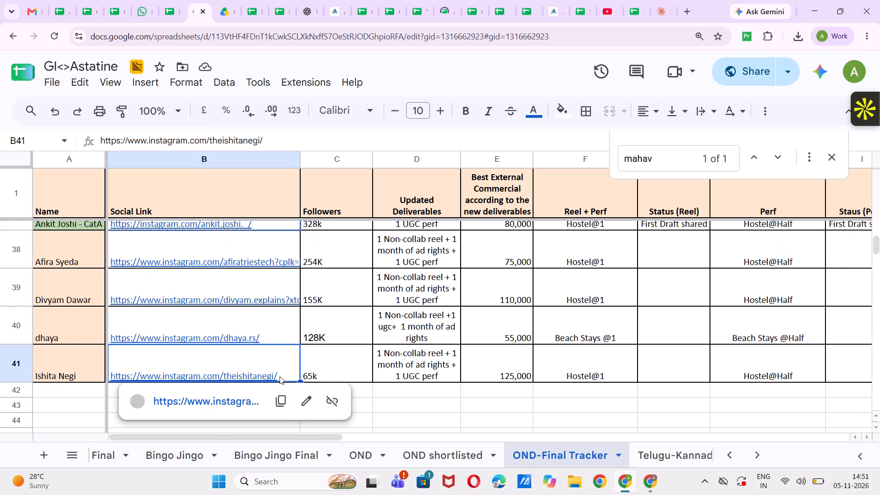
key(alt+Return)
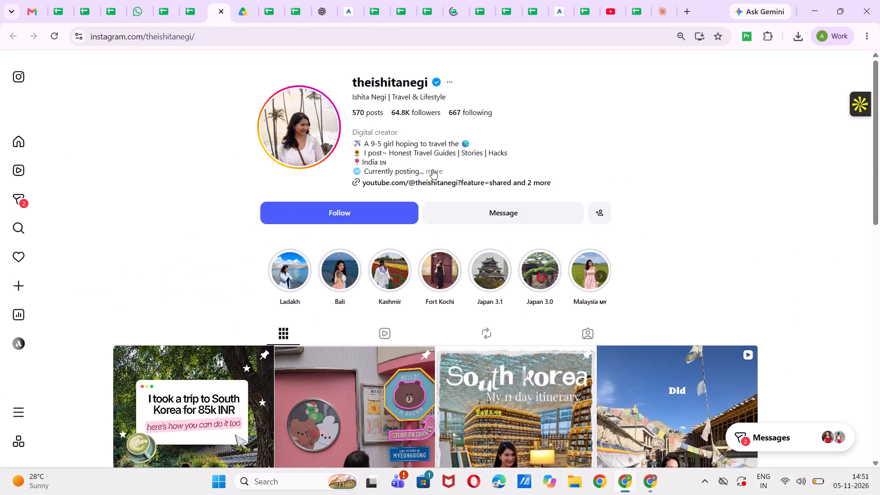
click(432, 169)
click(227, 11)
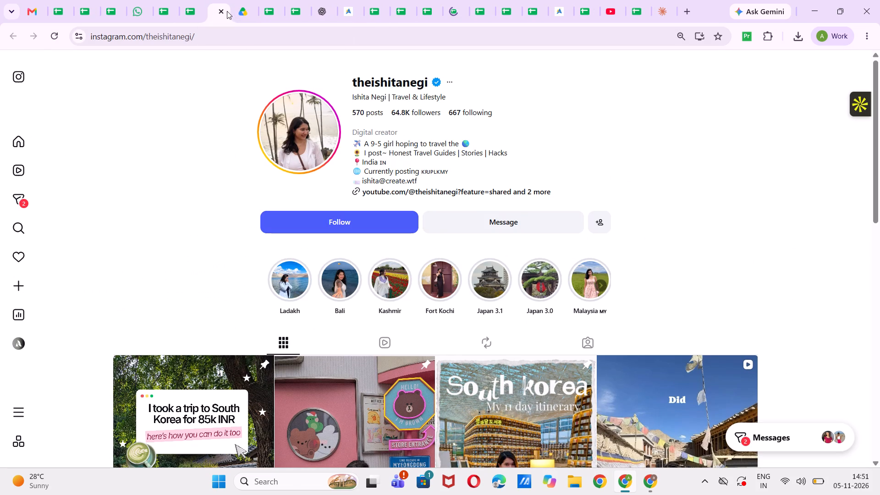
click(222, 11)
Go back up the creator list to row 31, browse the reels on its linked Instagram profile, and return to the sheet.
scroll(421, 226, up, 1)
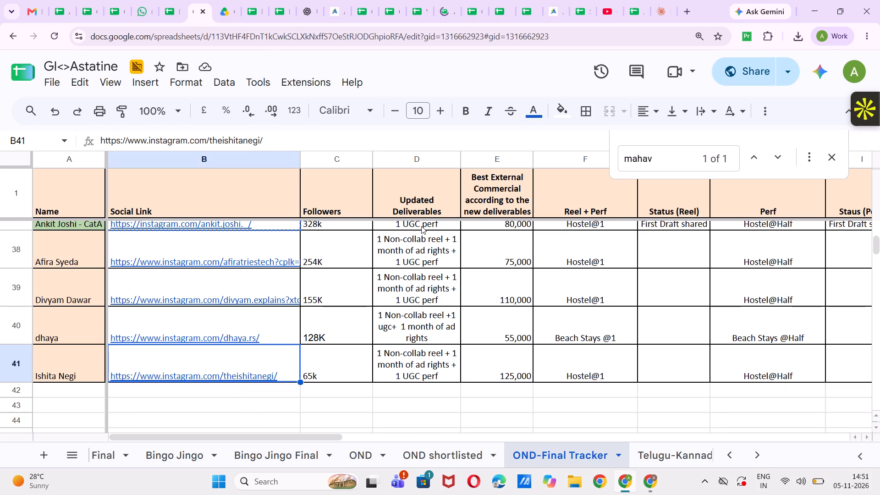
scroll(421, 226, up, 2)
click(176, 313)
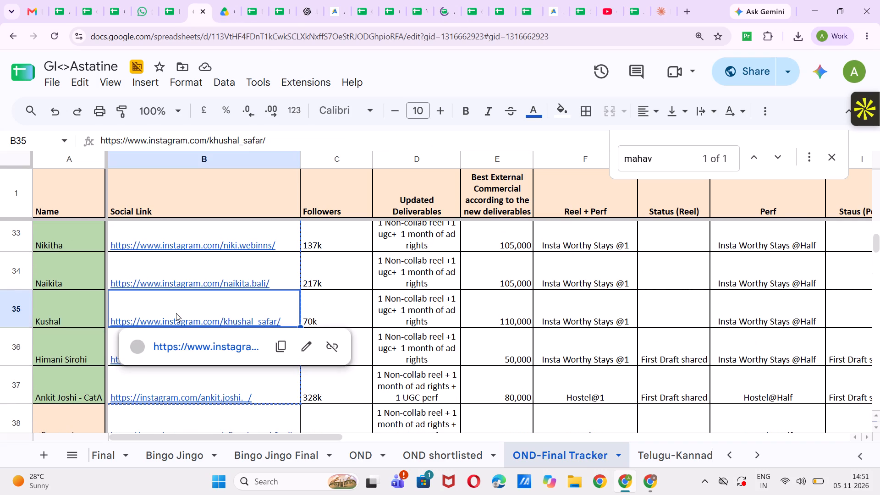
click(198, 268)
scroll(198, 268, up, 2)
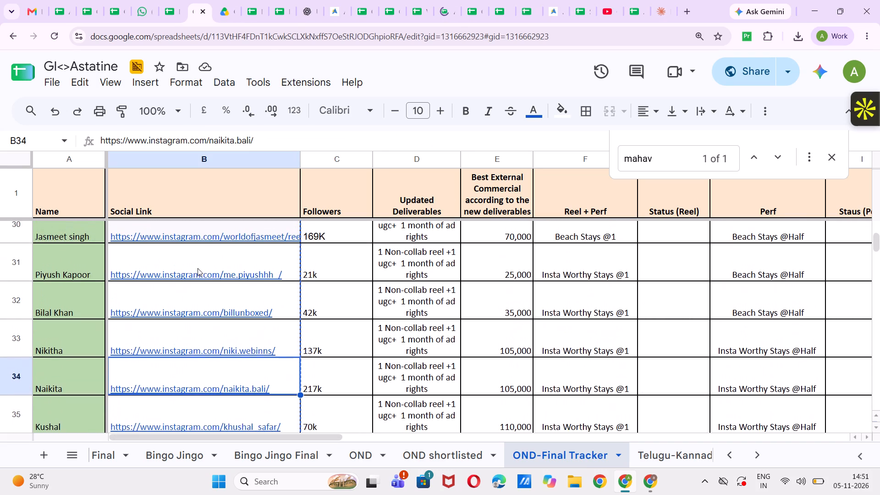
scroll(198, 268, up, 3)
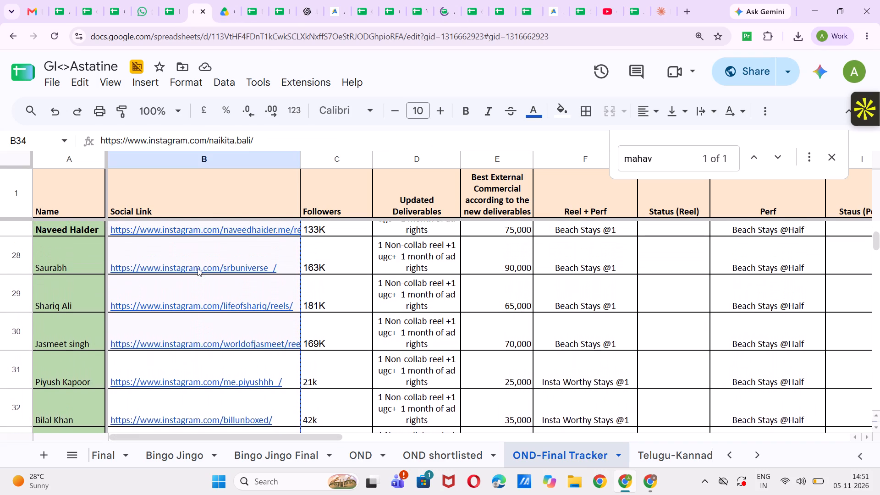
scroll(198, 268, up, 2)
click(230, 394)
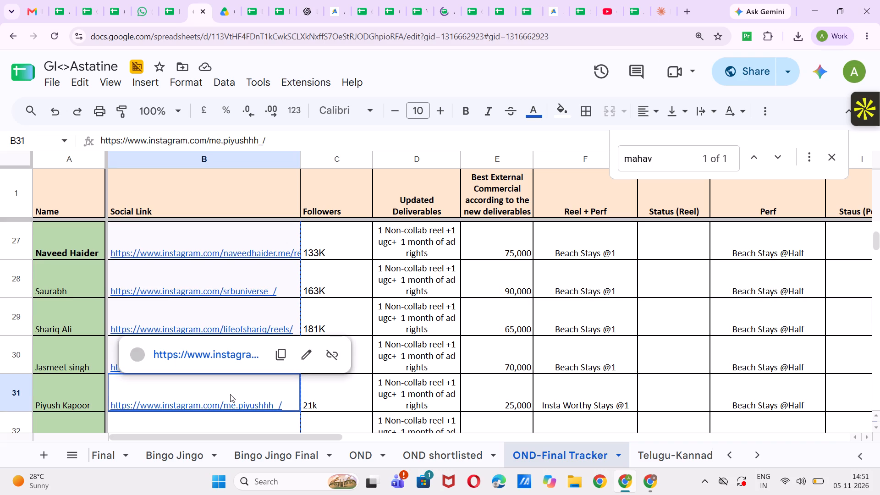
key(alt+Return)
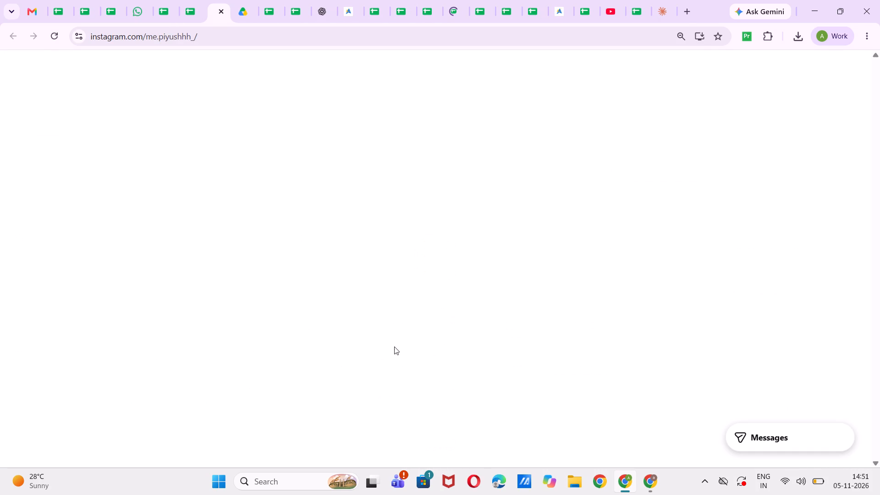
click(383, 322)
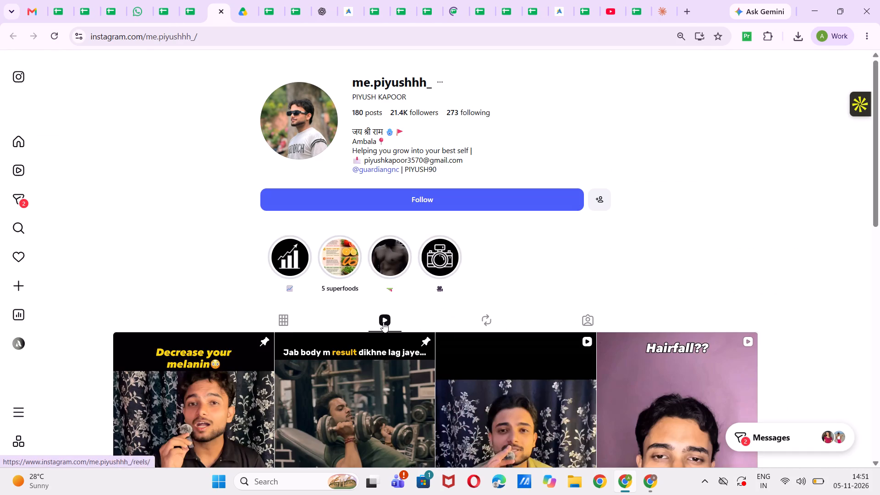
scroll(803, 214, down, 5)
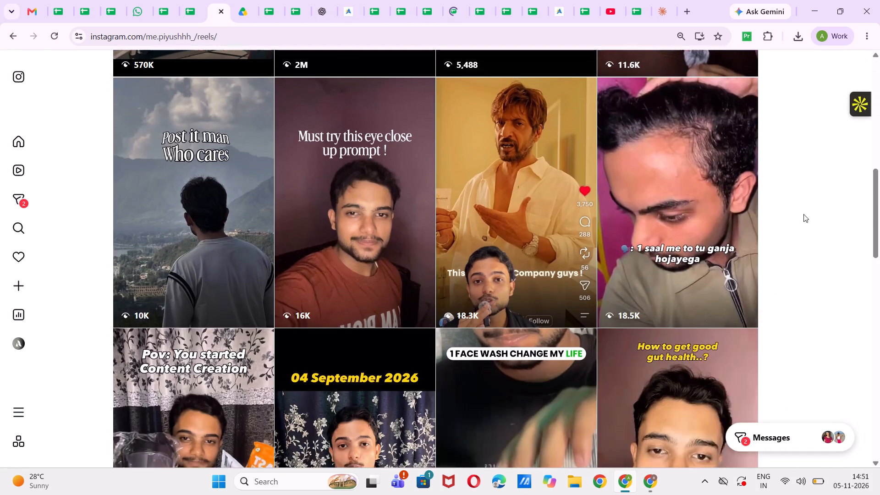
scroll(803, 214, down, 5)
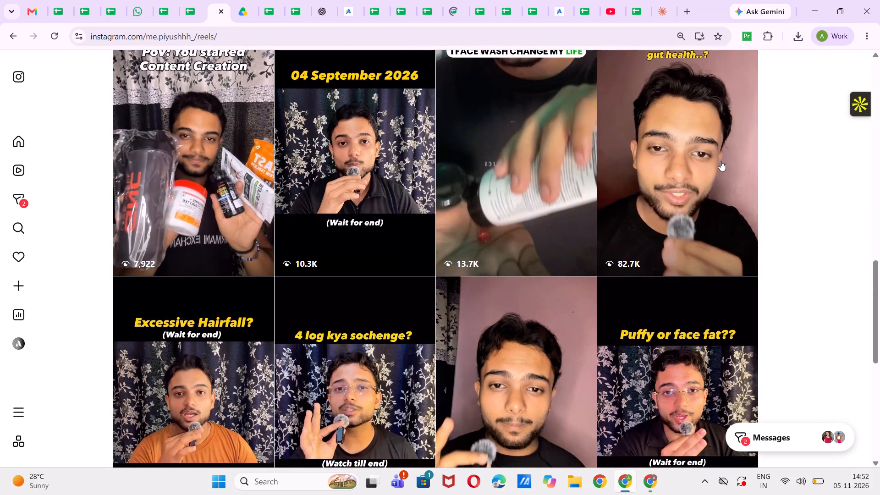
click(222, 11)
scroll(174, 319, up, 1)
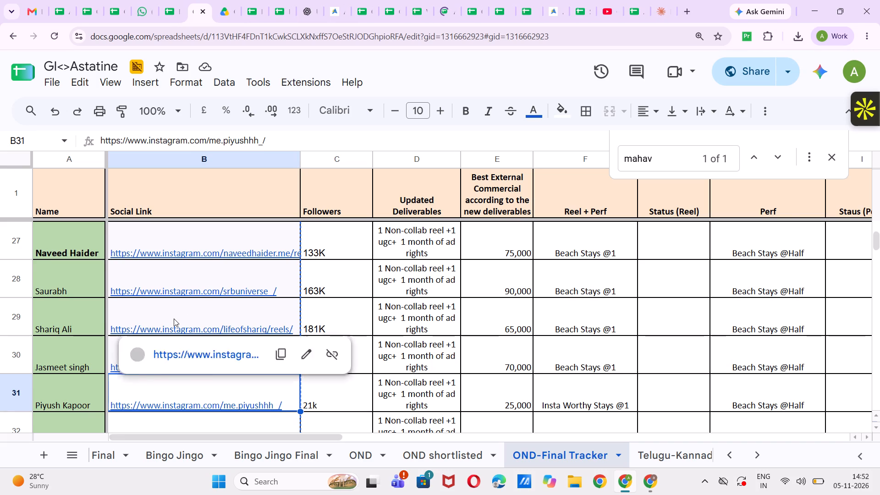
scroll(174, 319, up, 5)
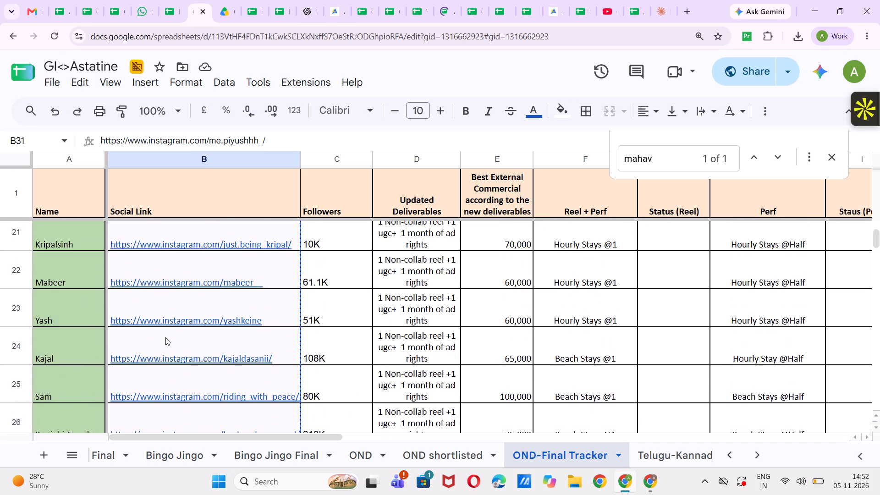
scroll(165, 337, up, 5)
click(192, 361)
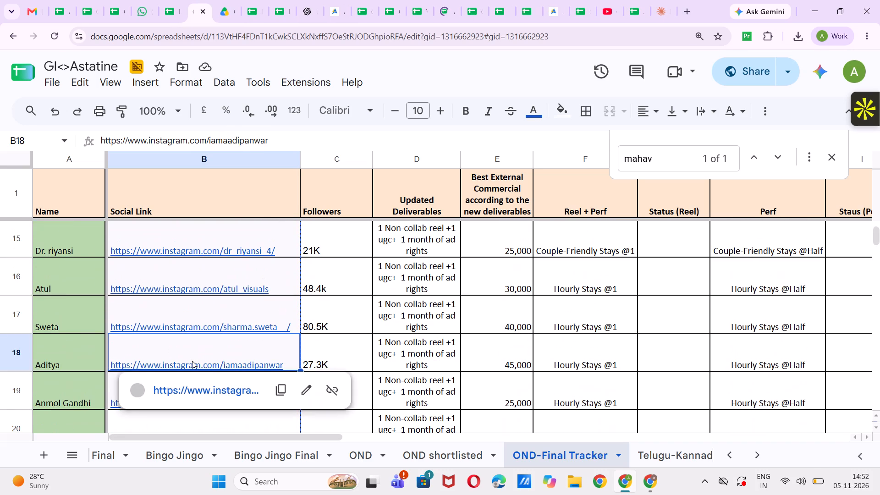
scroll(192, 361, up, 4)
click(217, 343)
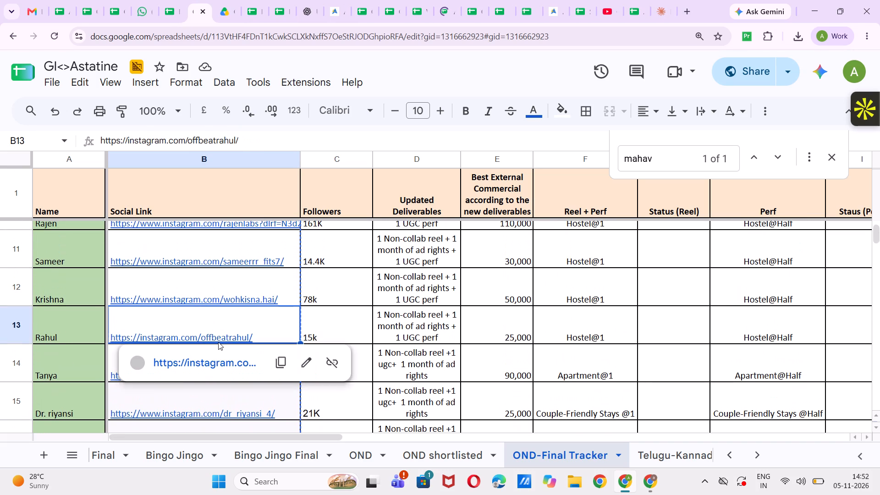
key(alt+Return)
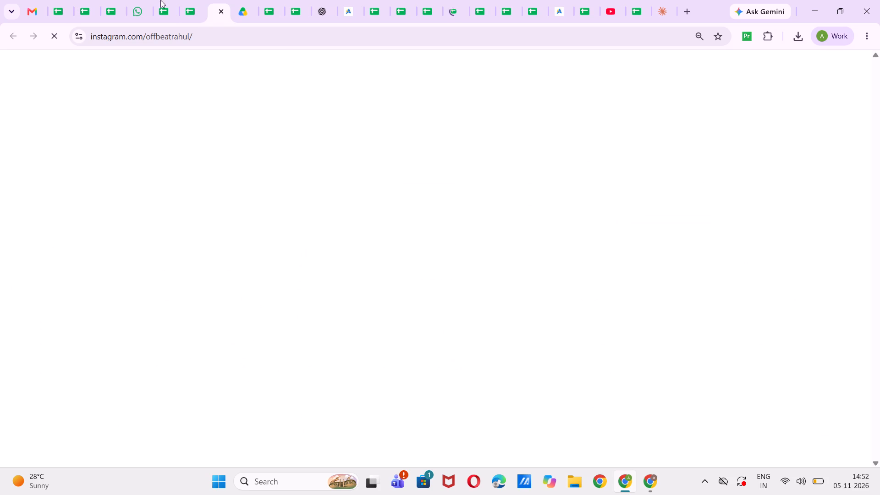
click(381, 313)
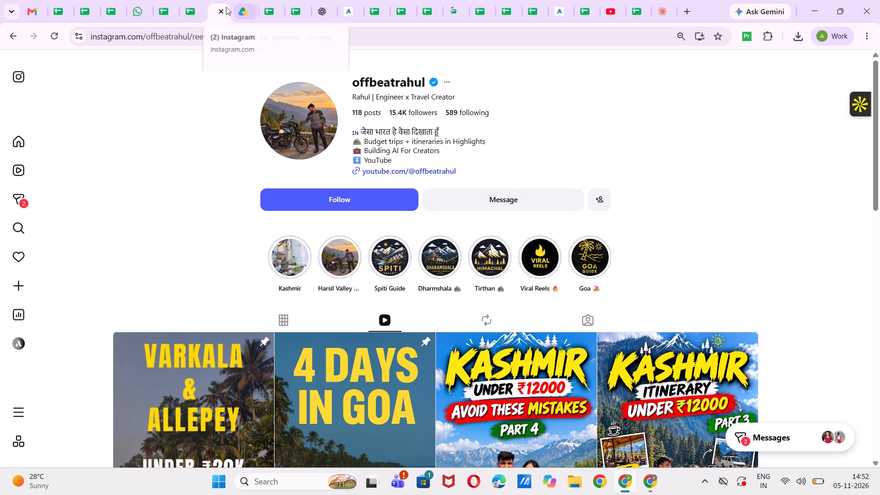
click(219, 11)
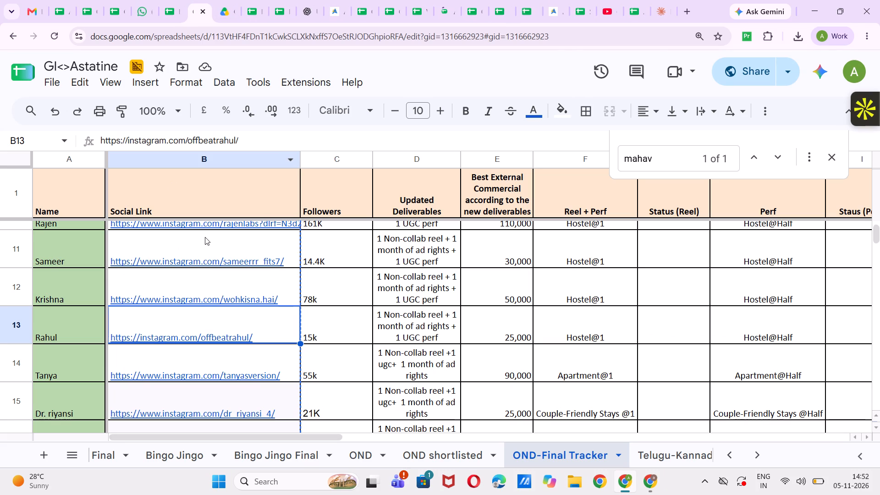
Examine the reels and their view counts on the Instagram profile linked in row 9, and return to the sheet.
scroll(205, 237, up, 1)
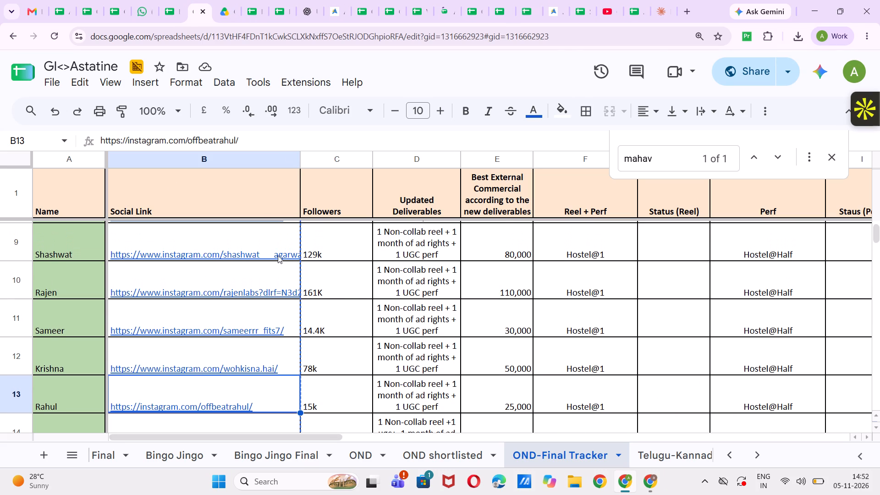
click(278, 255)
key(alt+Return)
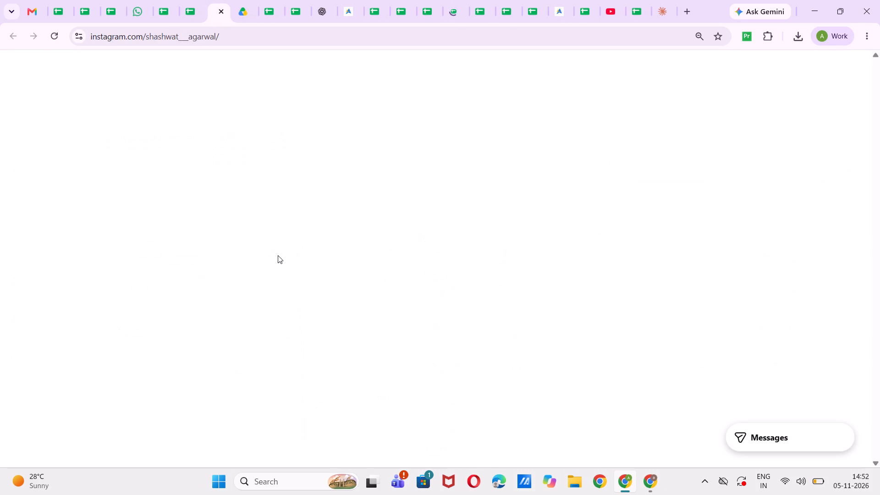
click(382, 325)
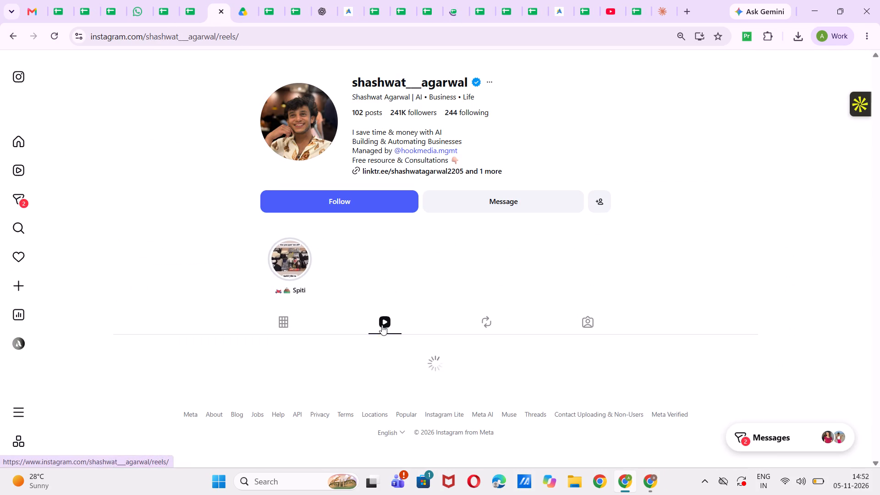
scroll(813, 252, down, 4)
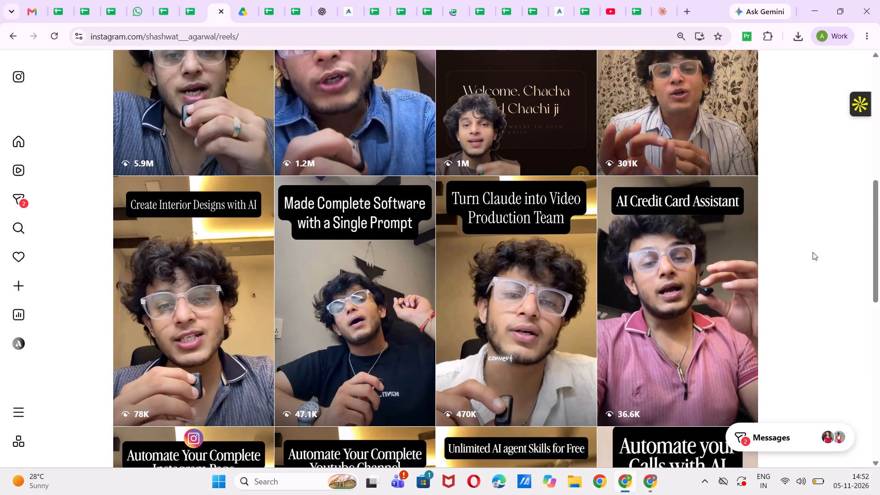
scroll(813, 252, down, 4)
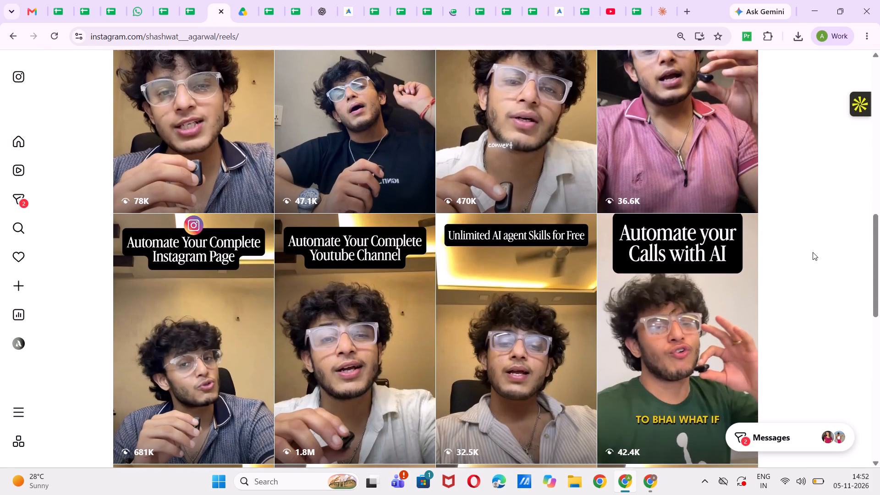
scroll(813, 252, down, 1)
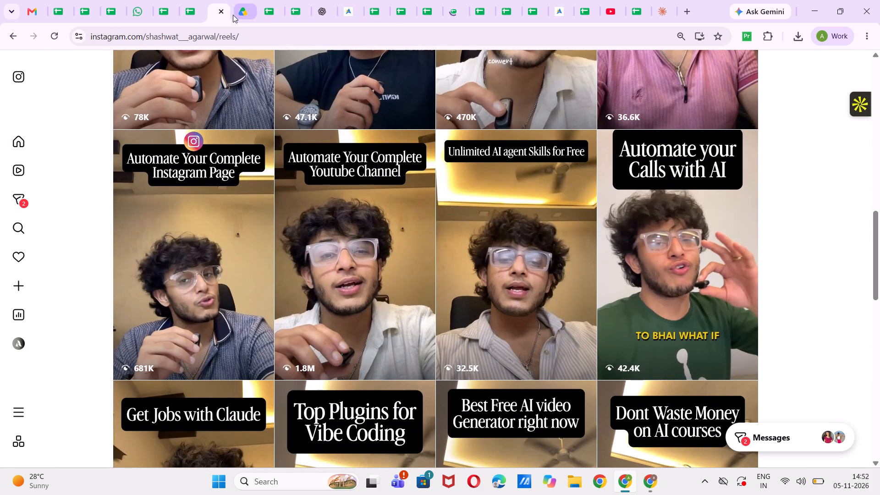
click(219, 12)
scroll(365, 243, up, 3)
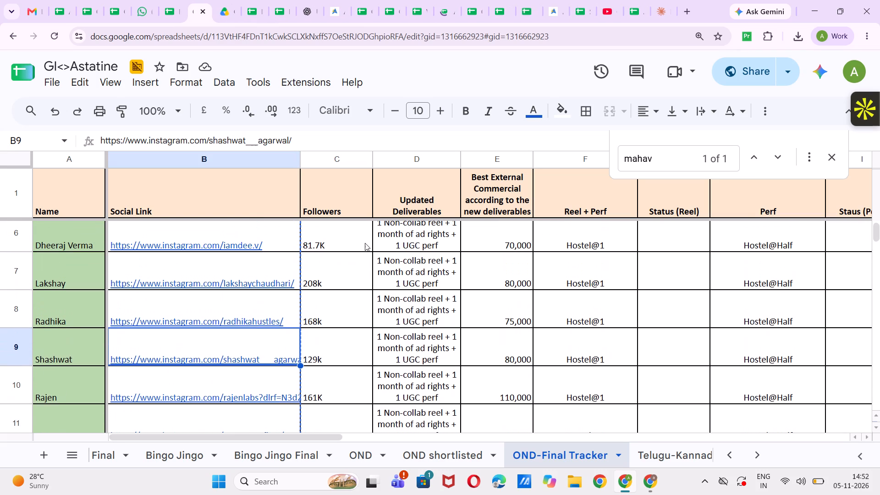
click(278, 322)
click(263, 275)
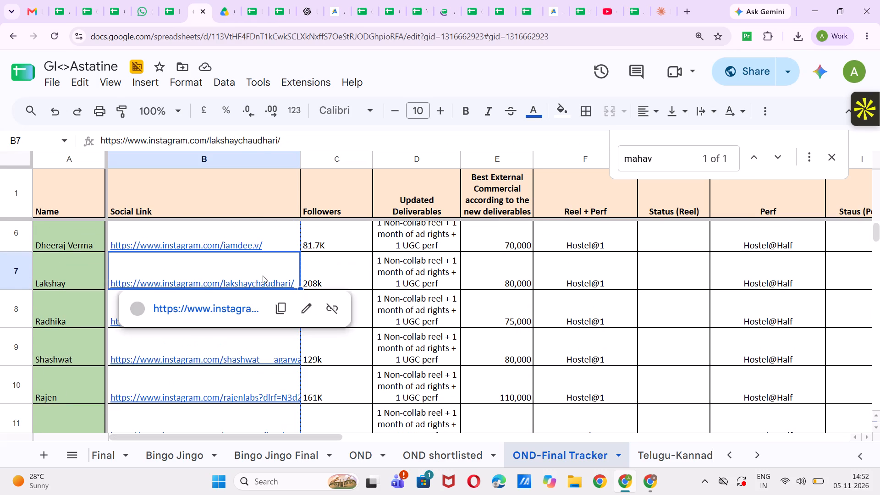
scroll(263, 275, up, 1)
click(257, 292)
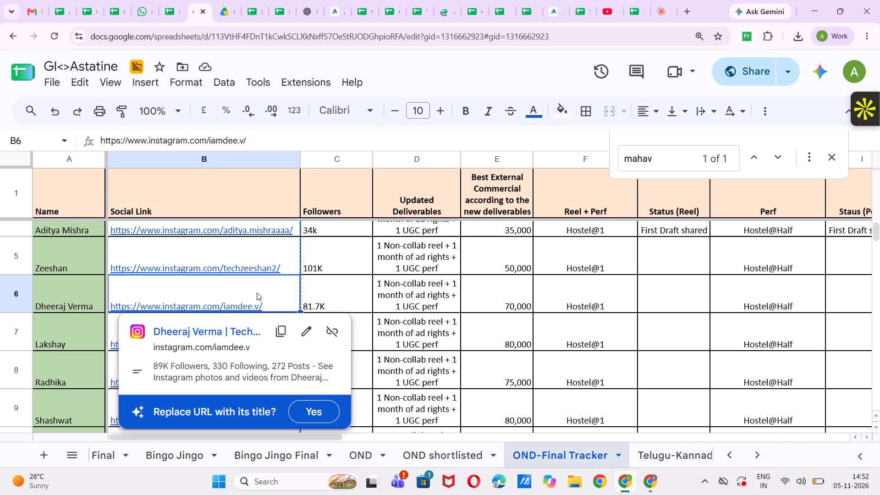
key(alt+Return)
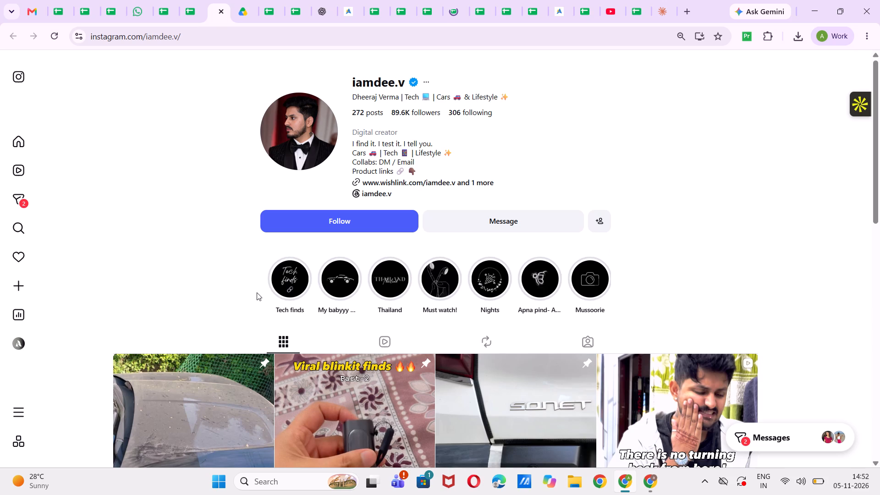
click(387, 349)
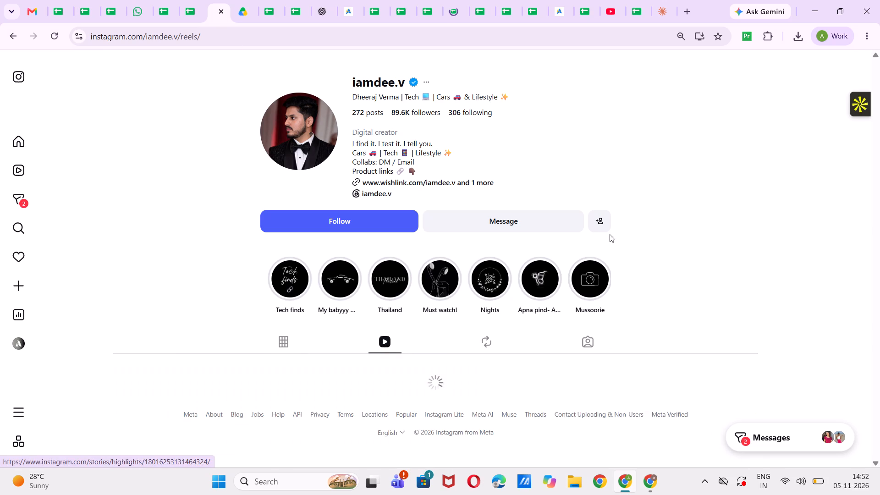
scroll(716, 222, down, 8)
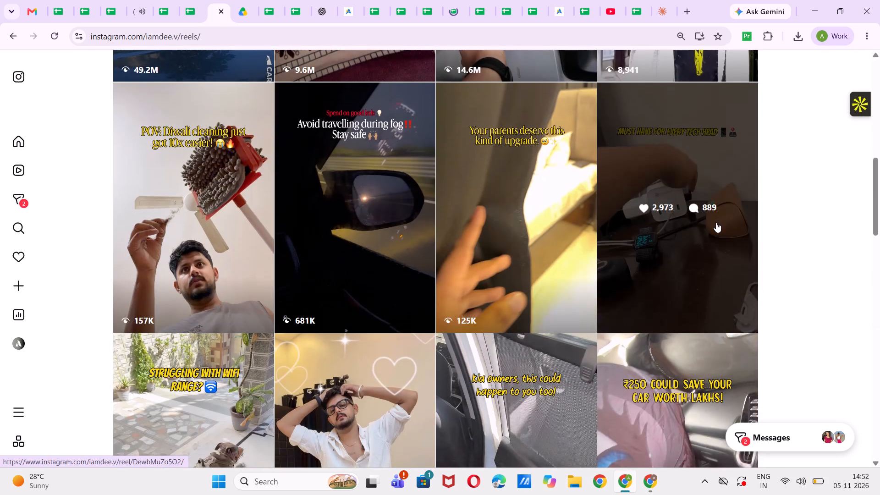
scroll(716, 222, down, 3)
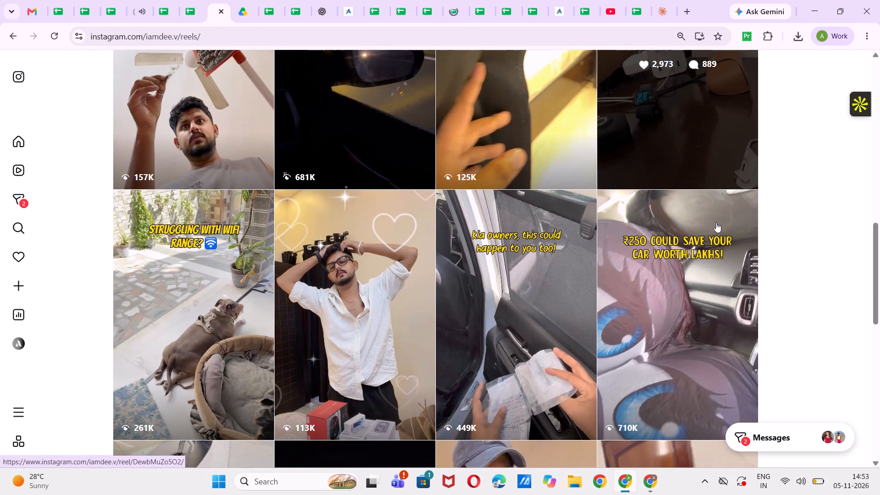
click(225, 10)
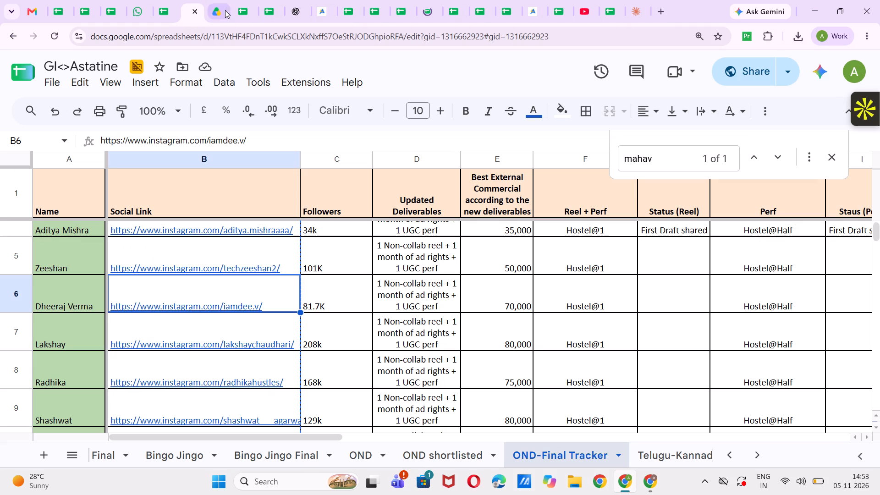
Look through the tracker's creator list from the first rows down to about row 34 for other candidates.
click(280, 261)
scroll(280, 261, up, 4)
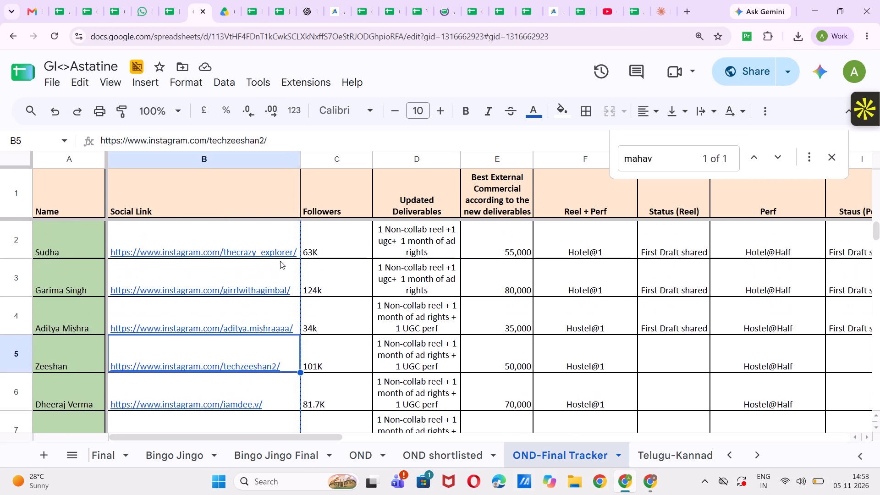
scroll(280, 261, down, 9)
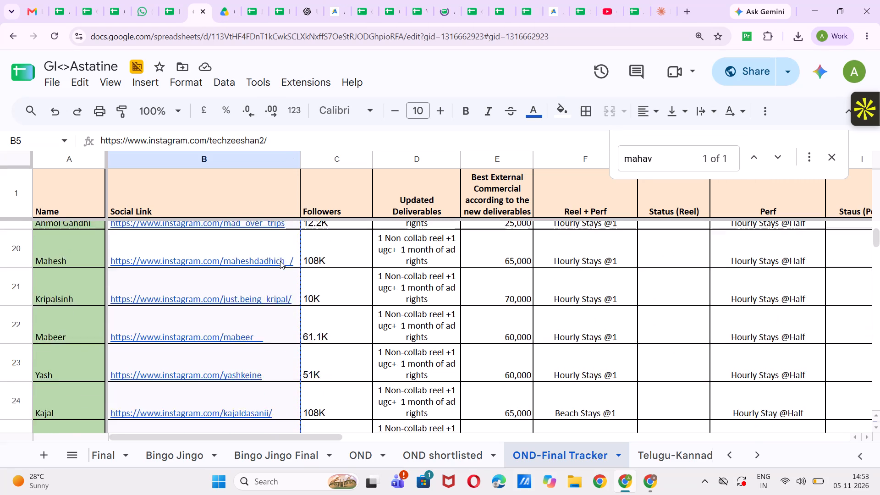
scroll(280, 261, down, 4)
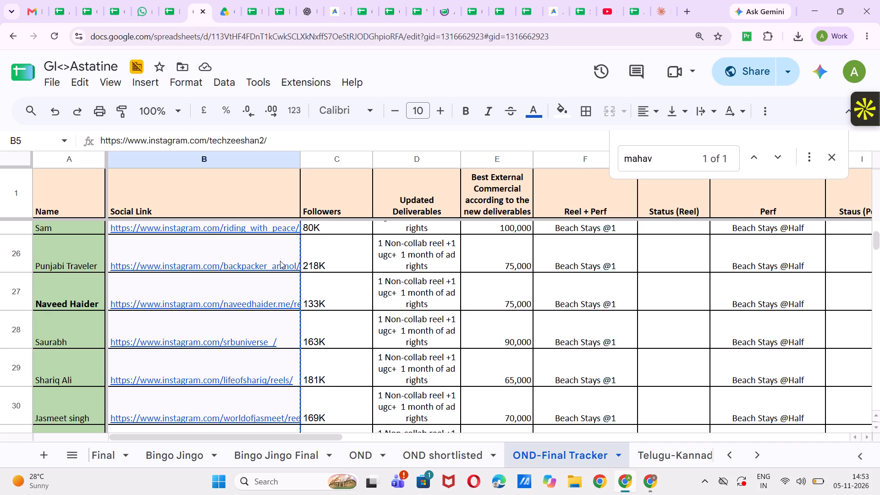
click(272, 342)
scroll(272, 342, down, 2)
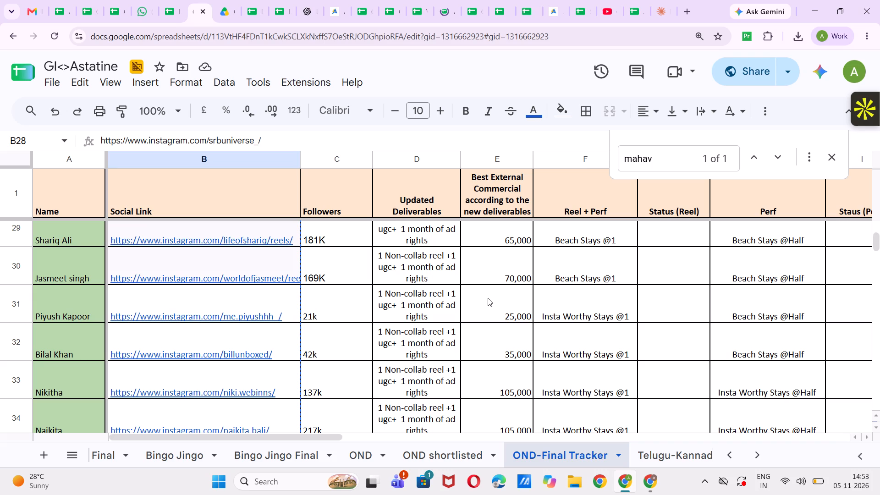
Open the FNP Internal spreadsheet in a new tab, look through its sheet names, and close it.
click(690, 7)
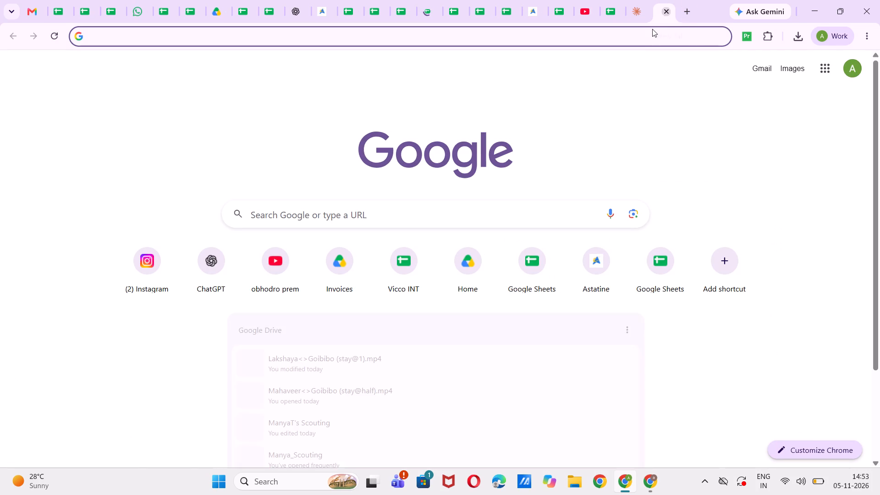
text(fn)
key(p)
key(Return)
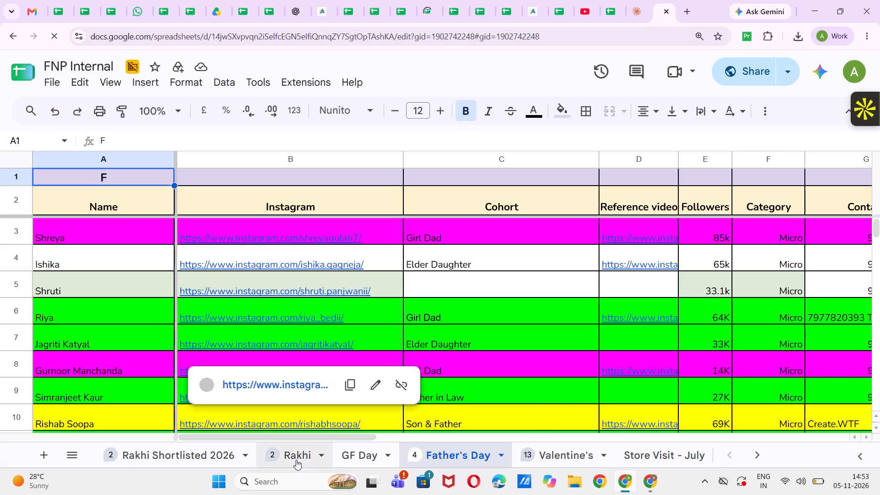
scroll(296, 460, left, 4)
scroll(562, 460, left, 4)
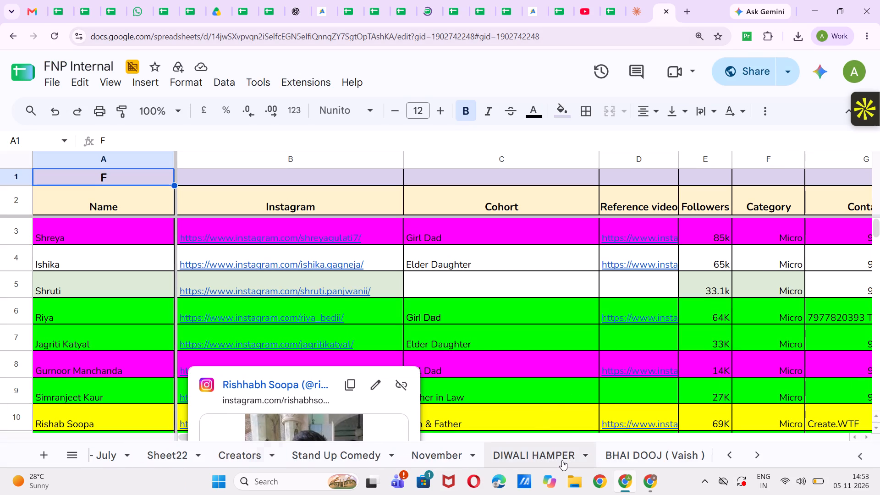
scroll(562, 460, left, 3)
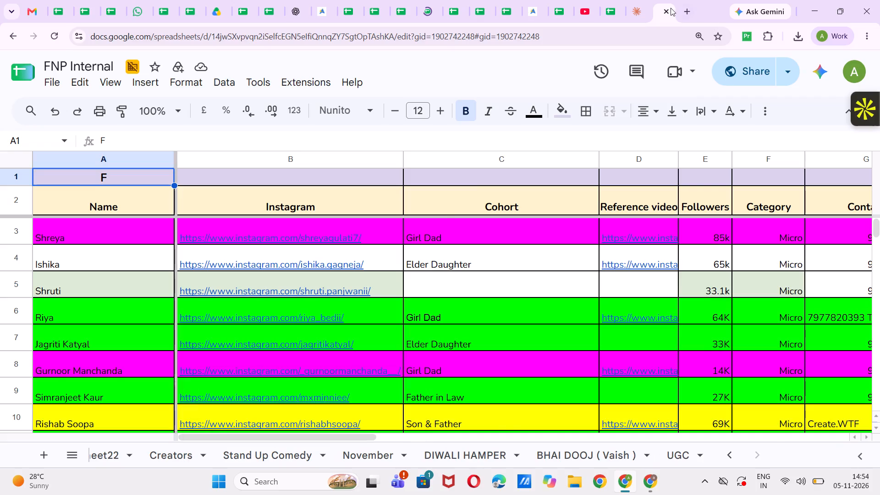
click(669, 11)
Open the Good Monk INT 2 spreadsheet in a new tab.
click(691, 10)
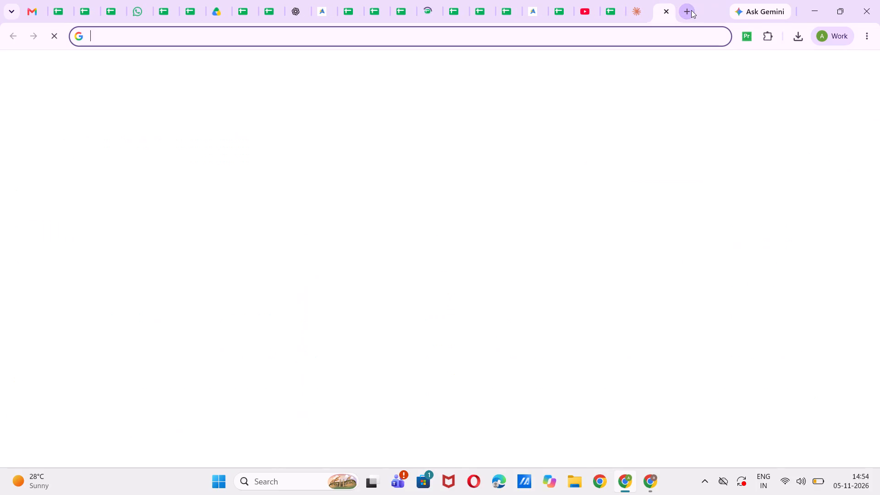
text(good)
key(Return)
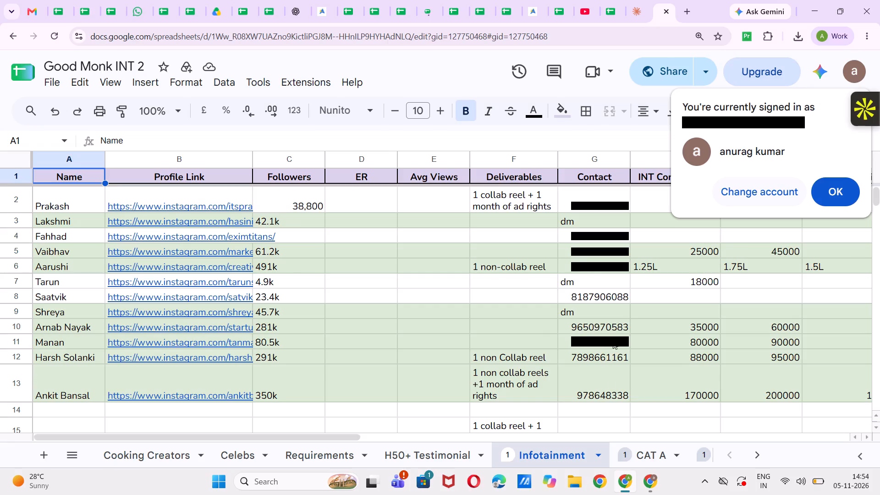
Open the Instagram profile linked in row 3 of the Infotainment sheet and examine its reels and view counts.
click(228, 220)
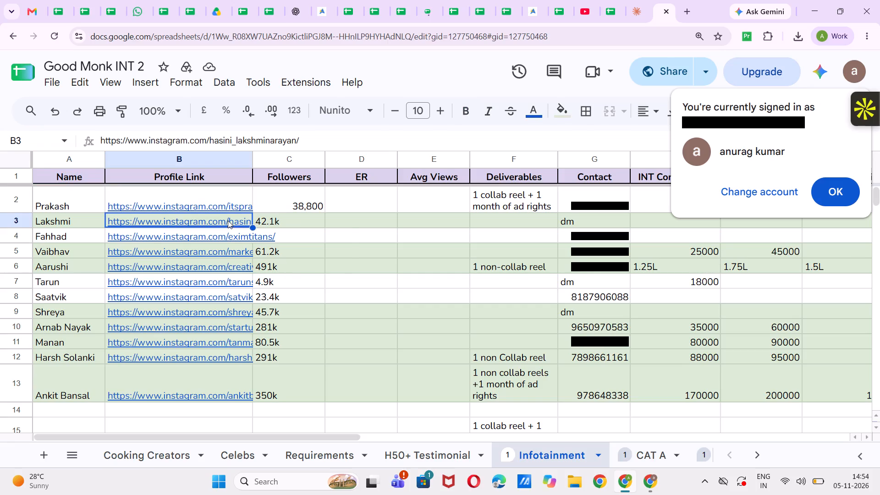
key(alt+Return)
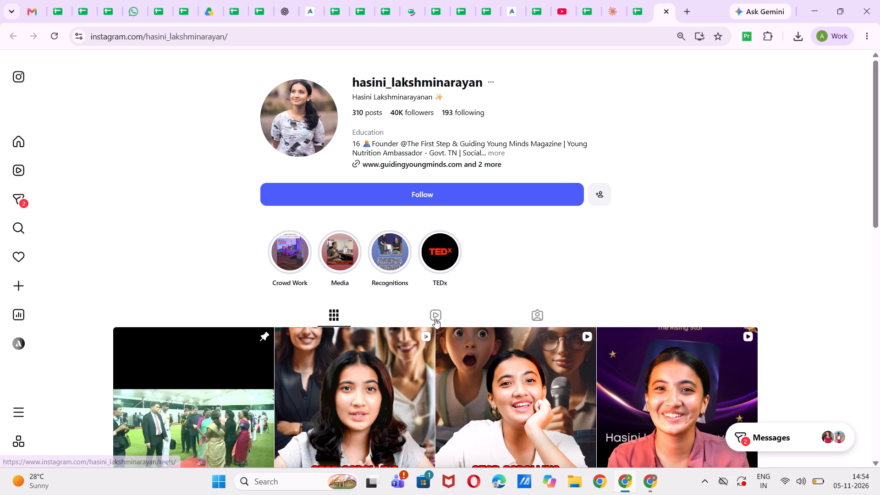
click(435, 319)
scroll(739, 190, down, 4)
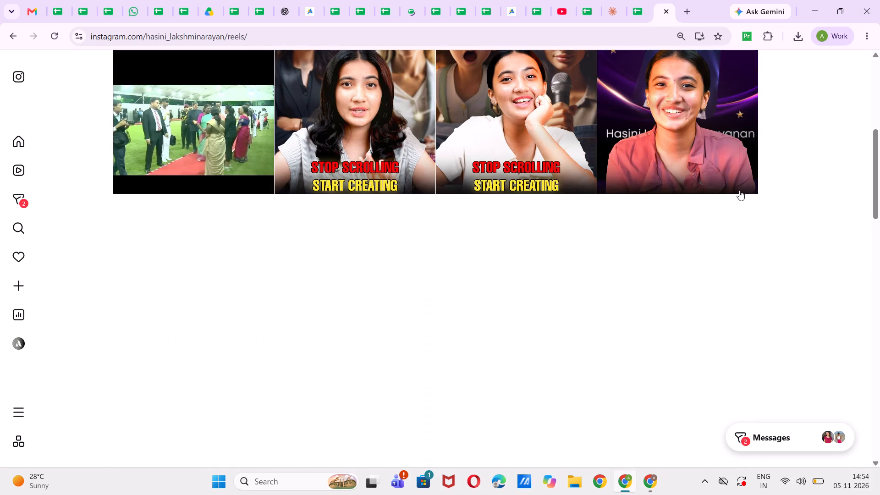
scroll(825, 187, down, 2)
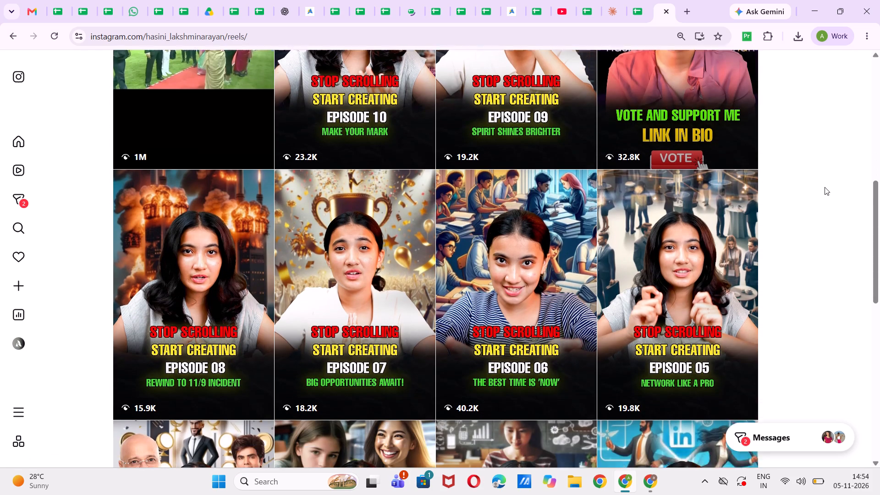
scroll(825, 187, down, 4)
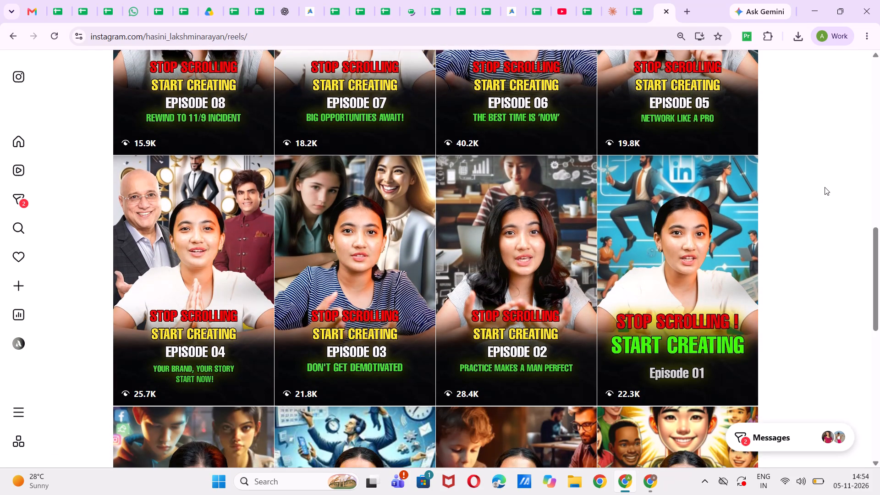
scroll(825, 187, down, 3)
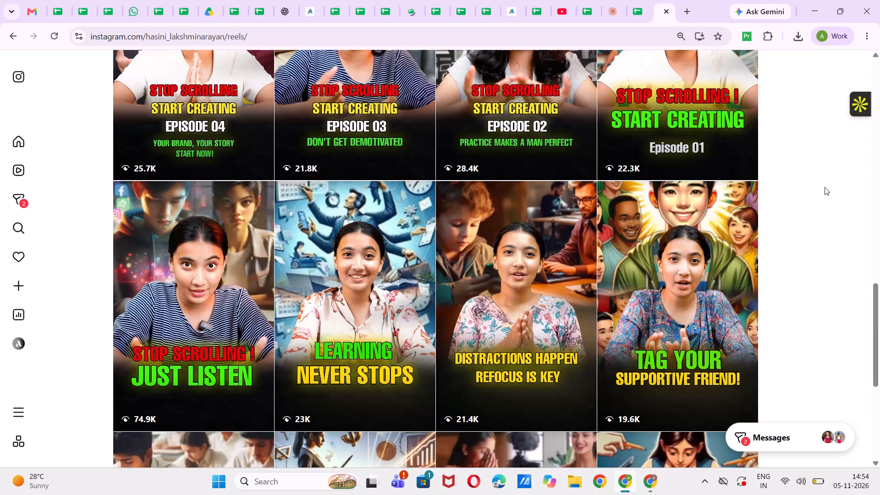
scroll(825, 187, down, 1)
Watch the creator's "Stop Scrolling! Just Listen" reel with sound, close it, and look over the remaining reels.
click(220, 338)
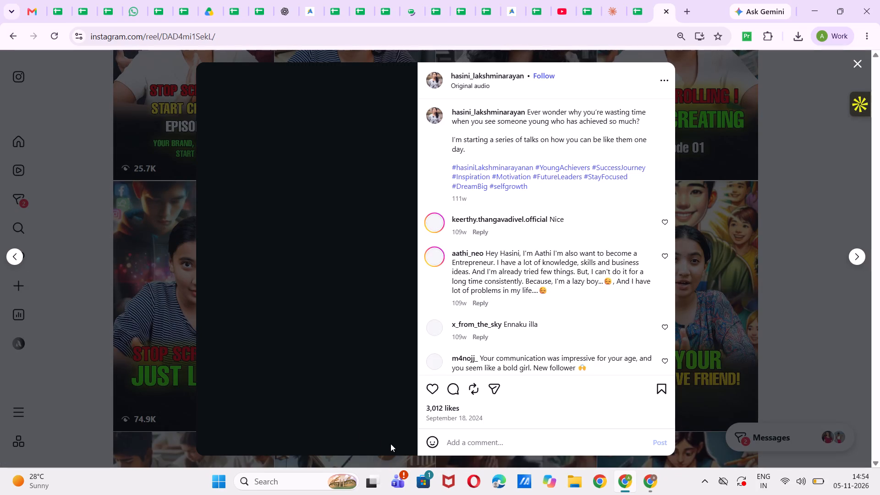
click(403, 442)
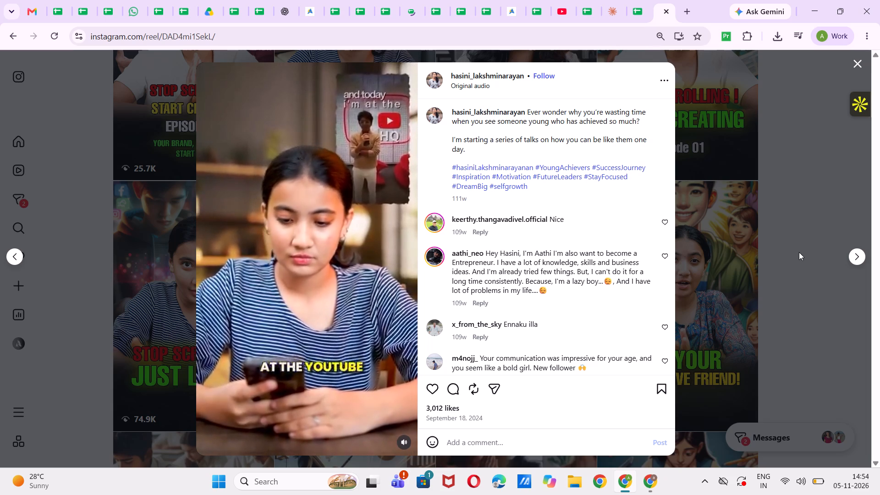
click(799, 252)
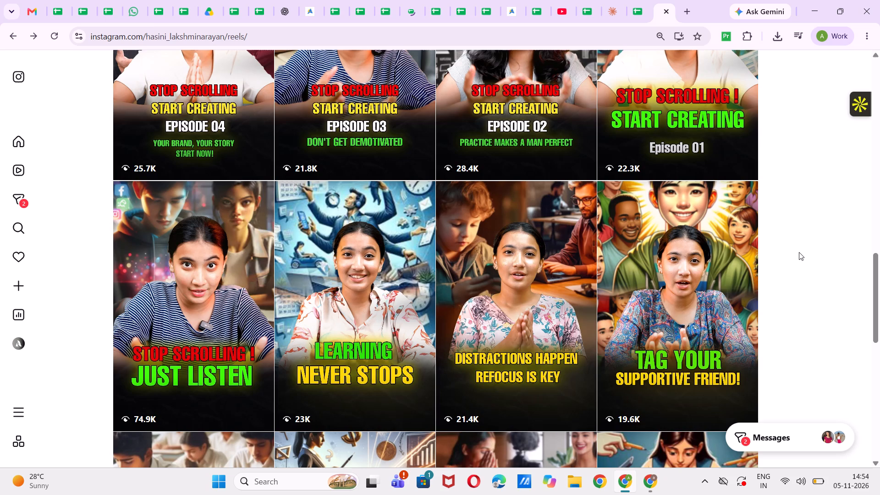
scroll(799, 252, down, 3)
scroll(799, 252, up, 6)
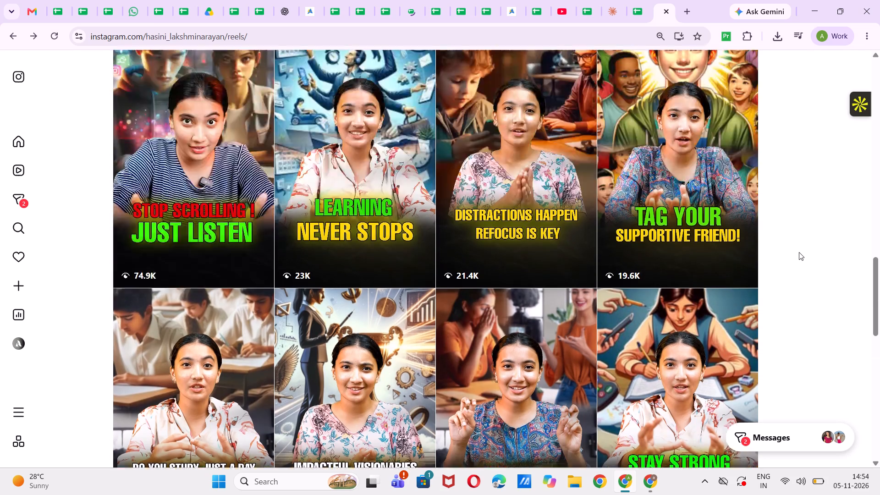
scroll(799, 252, up, 13)
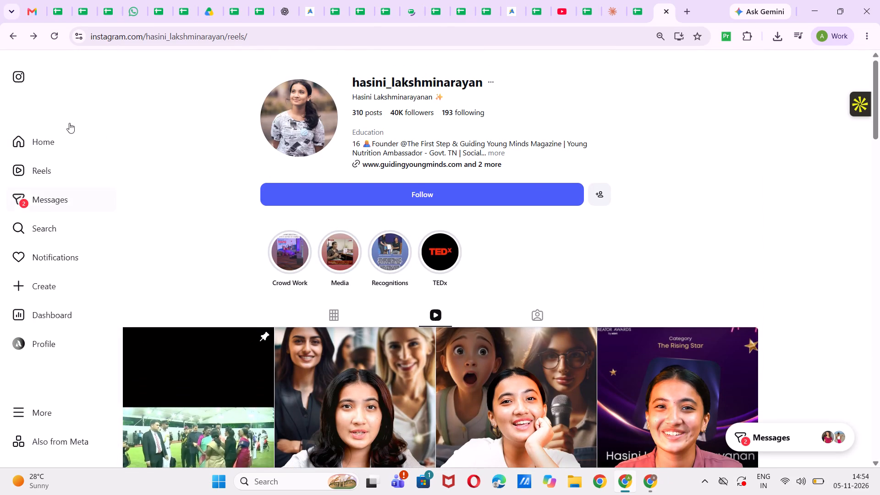
Go back to the creator's main posts page and copy the profile's web address.
click(339, 319)
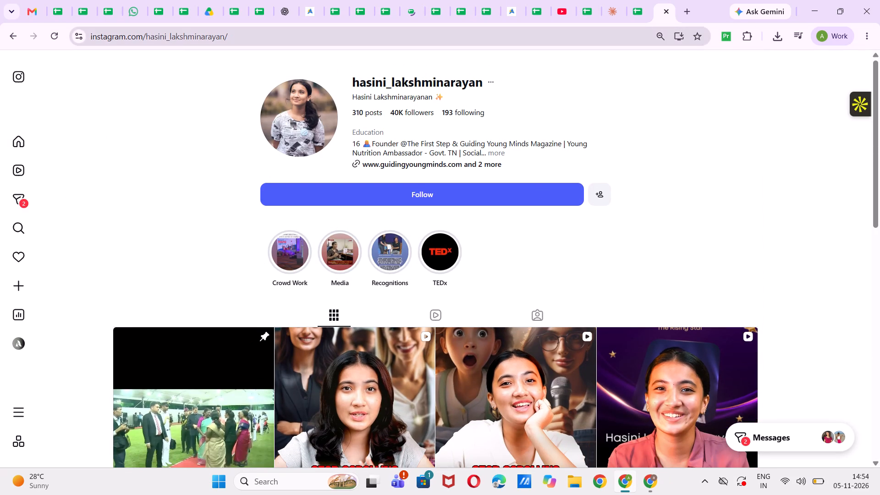
click(184, 37)
key(ctrl+c)
Switch to the browser window with the PW Alpha chat and create a blank Google Sheets spreadsheet in a new tab.
click(653, 469)
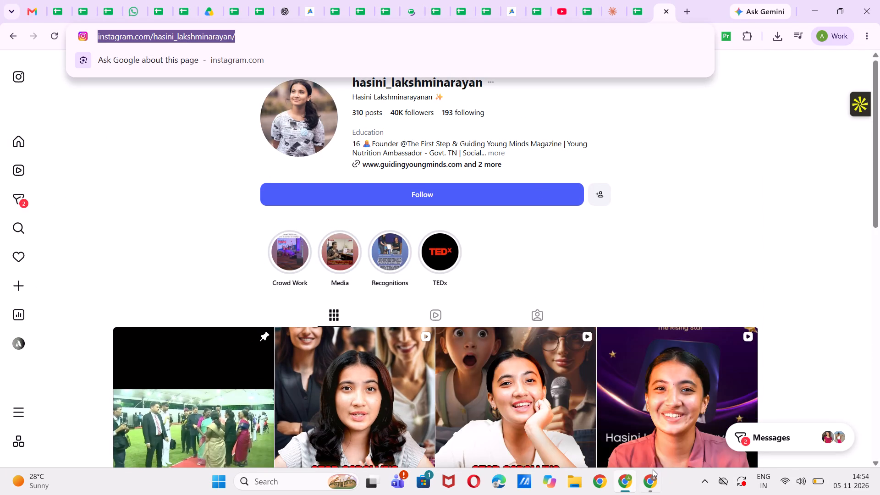
click(306, 8)
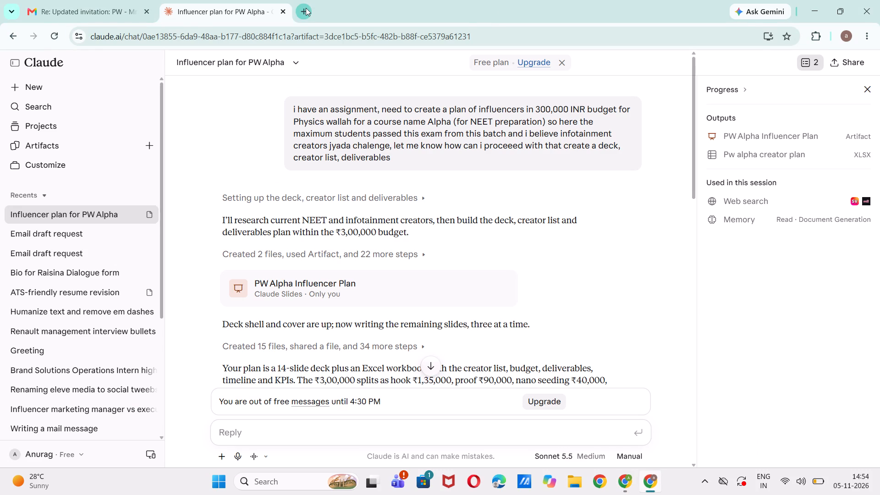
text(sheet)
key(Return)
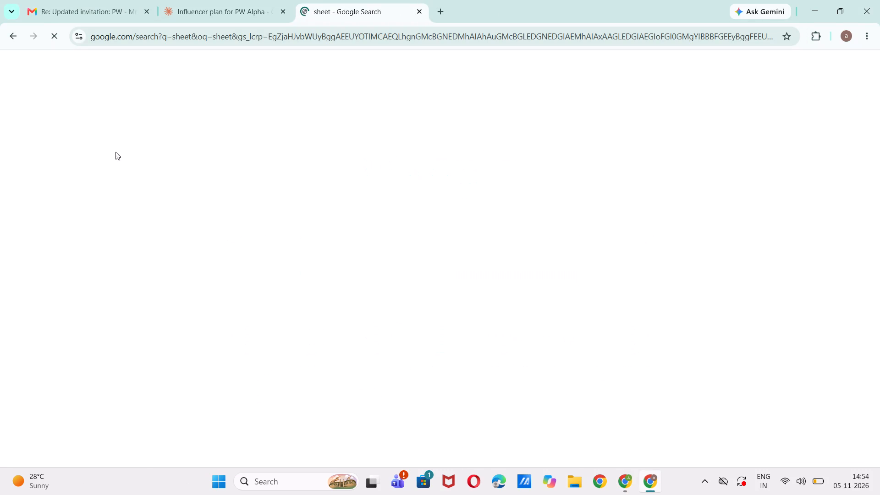
click(158, 185)
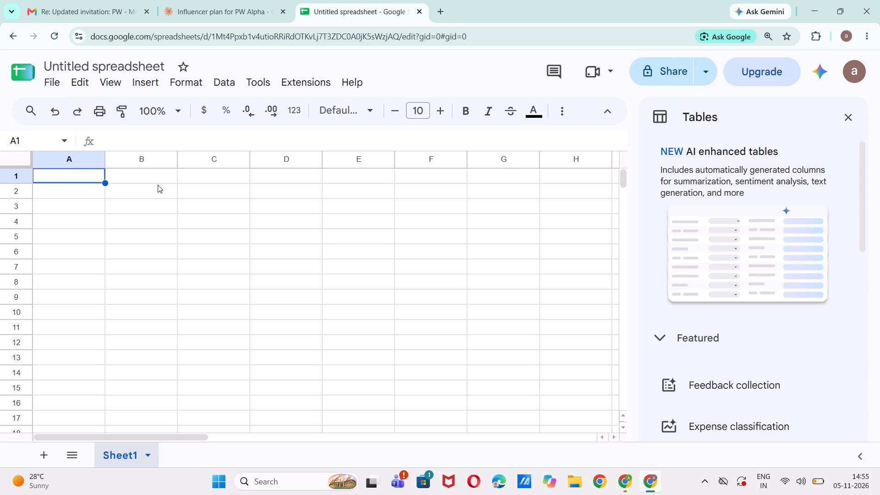
Enter the column headers Name, Social Link and Followers in cells A1 to C1 of the blank spreadsheet, leaving D1 empty.
click(848, 121)
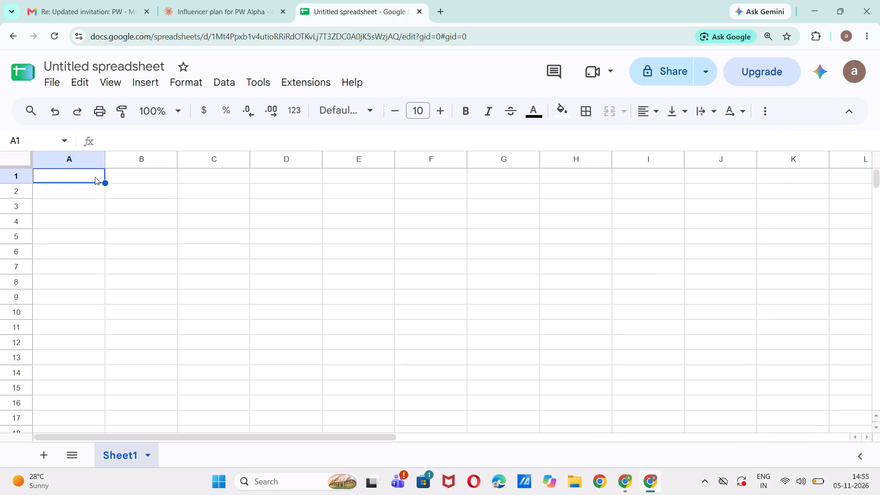
click(95, 177)
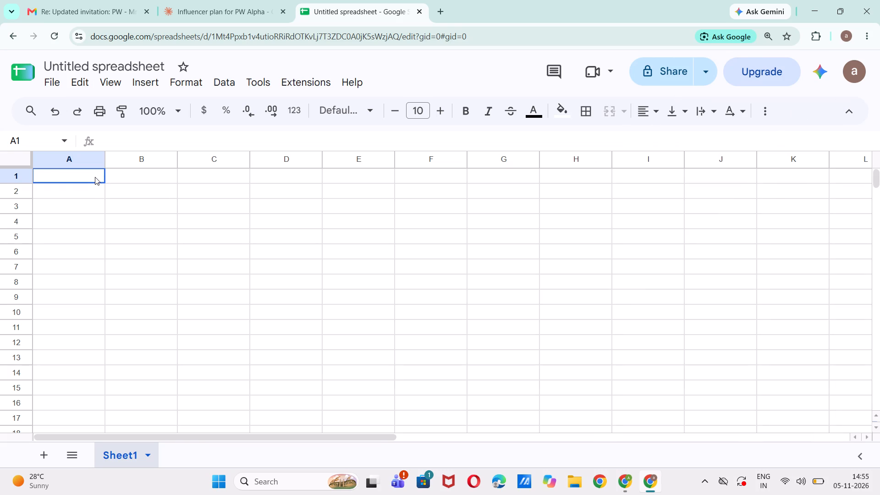
click(91, 229)
click(91, 180)
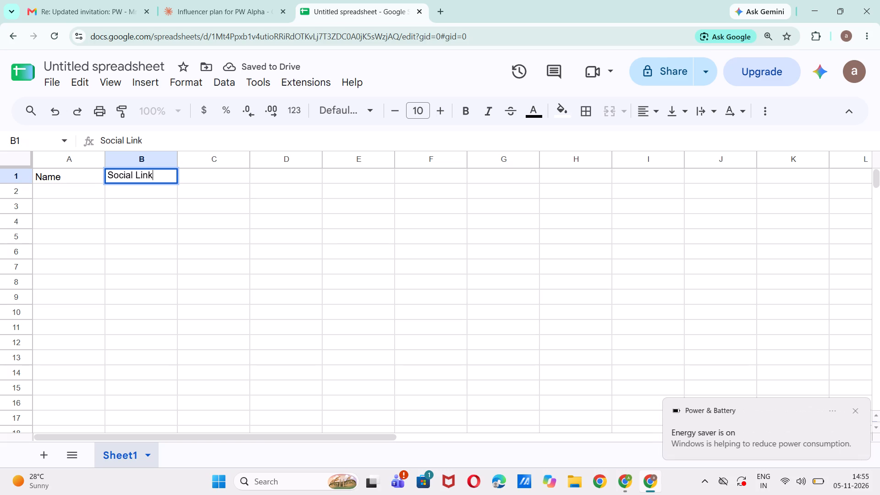
key(i)
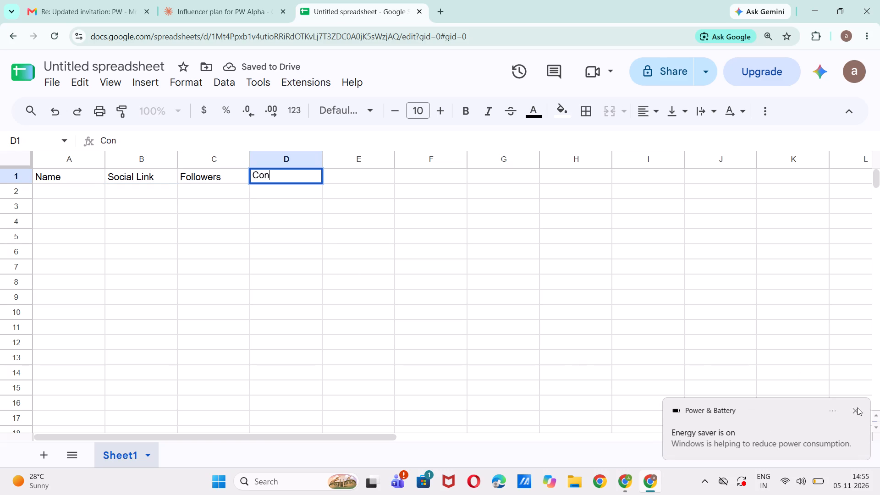
key(BackSpace)
key(BackSpace)
key(BackSpace)
key(BackSpace)
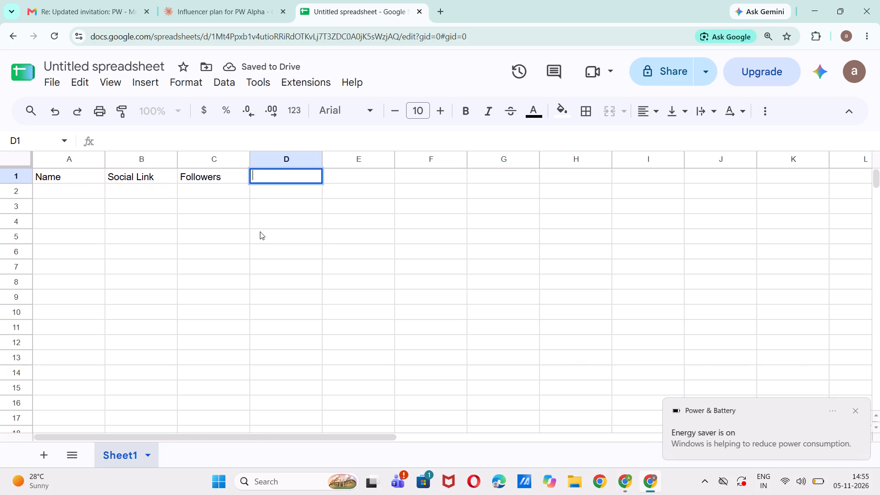
Set the font of the entire sheet to Calibri.
click(19, 158)
click(564, 107)
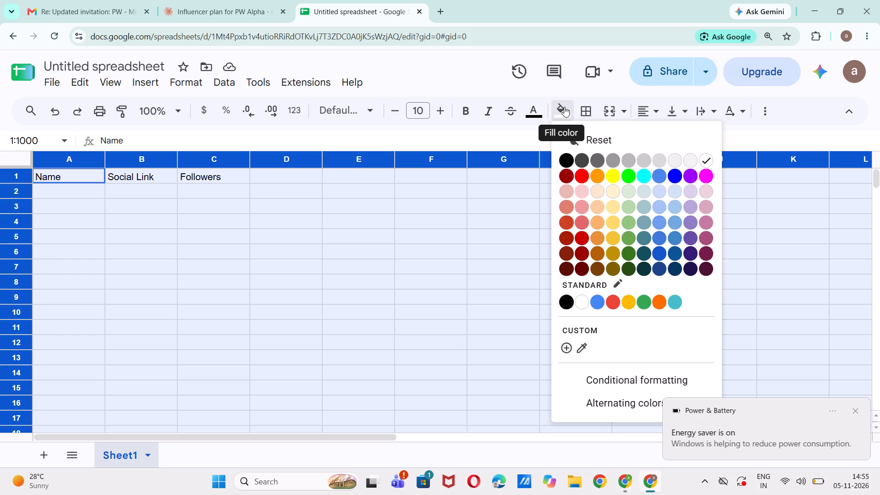
click(350, 113)
click(379, 282)
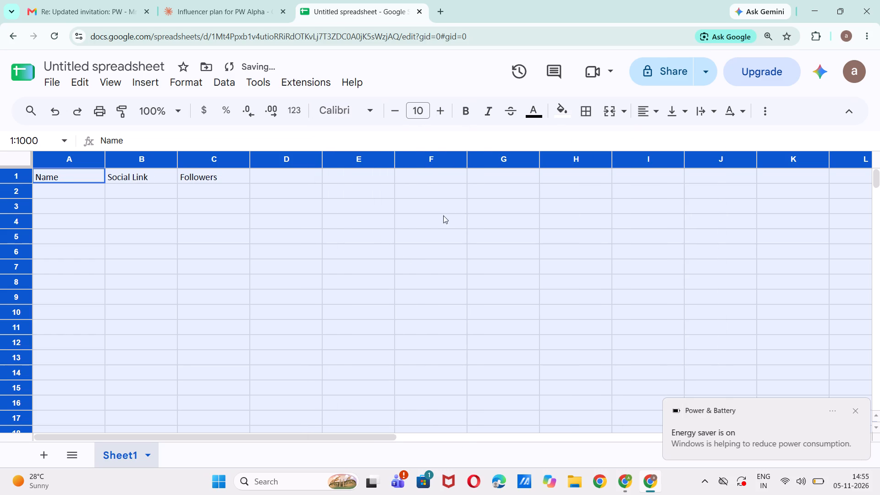
Select the header cells A1 to C1, from Name through Followers.
drag(93, 178, 192, 176)
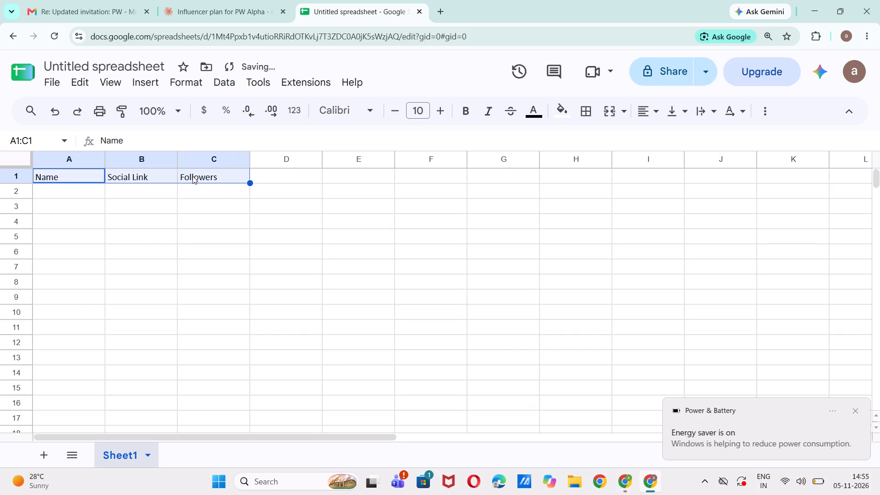
Format the header cells A1 to C1 as bold and centred with a light yellow fill.
key(ctrl+b)
click(653, 119)
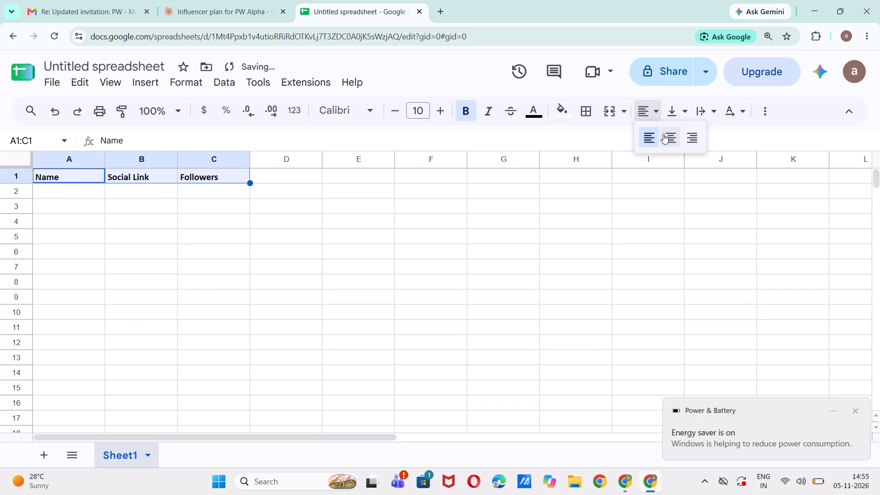
click(663, 134)
click(592, 115)
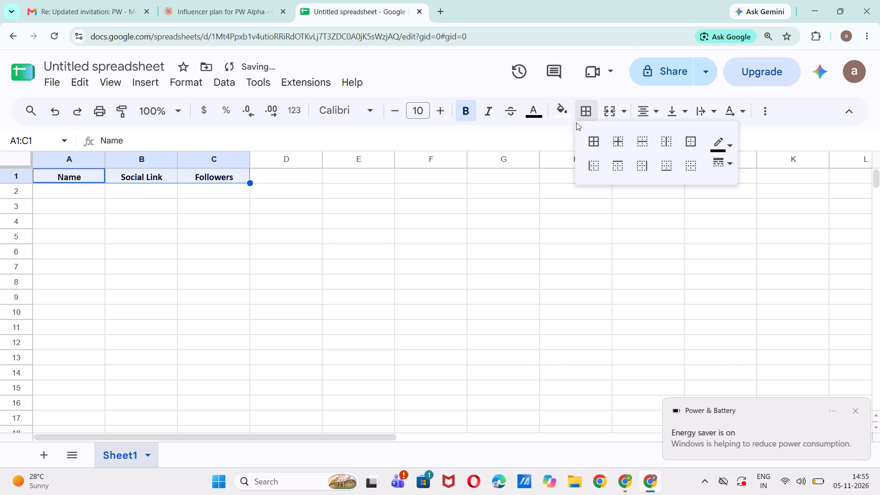
click(576, 122)
click(566, 113)
click(610, 190)
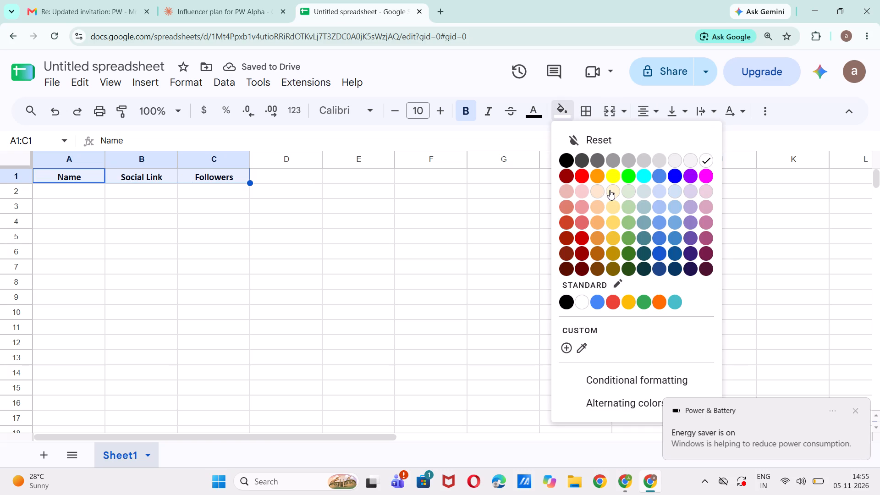
click(178, 182)
click(177, 191)
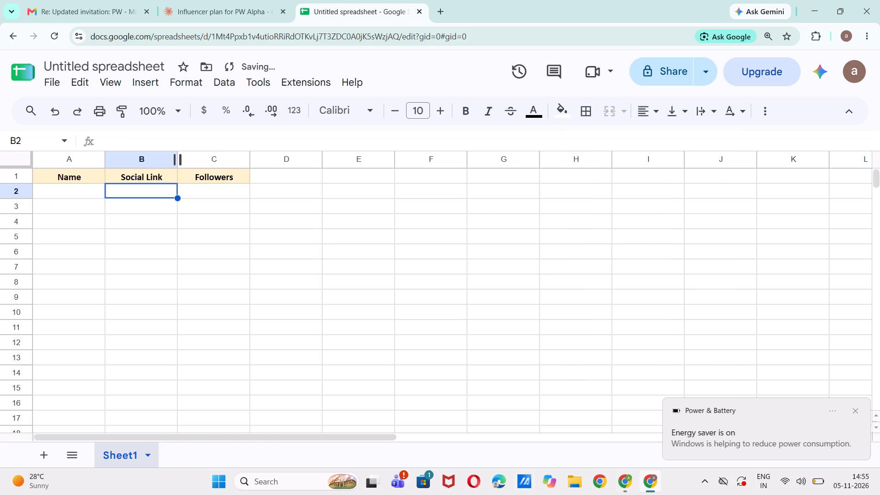
Widen the Social Link column to slightly more than twice its width.
drag(176, 159, 211, 156)
click(211, 156)
drag(214, 156, 224, 156)
drag(224, 156, 271, 165)
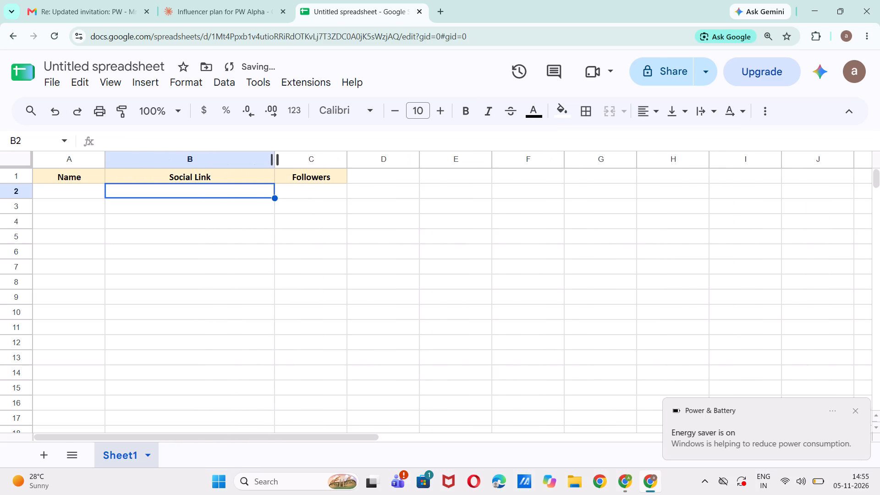
Copy the address of Hasini's open Instagram profile from the other browser window into cell B2.
click(59, 190)
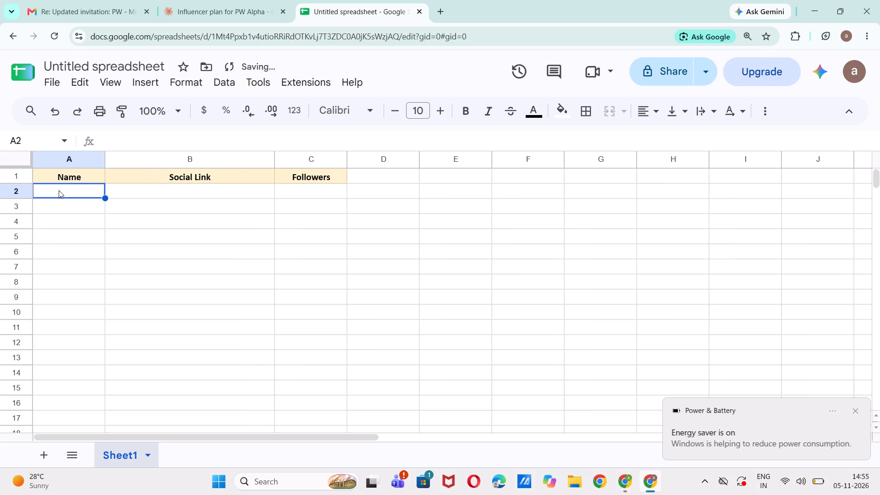
click(622, 479)
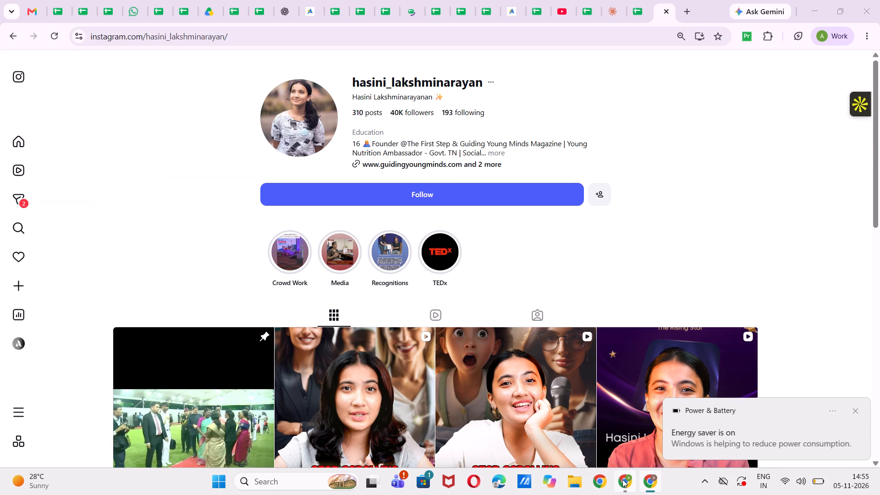
key(ctrl+c)
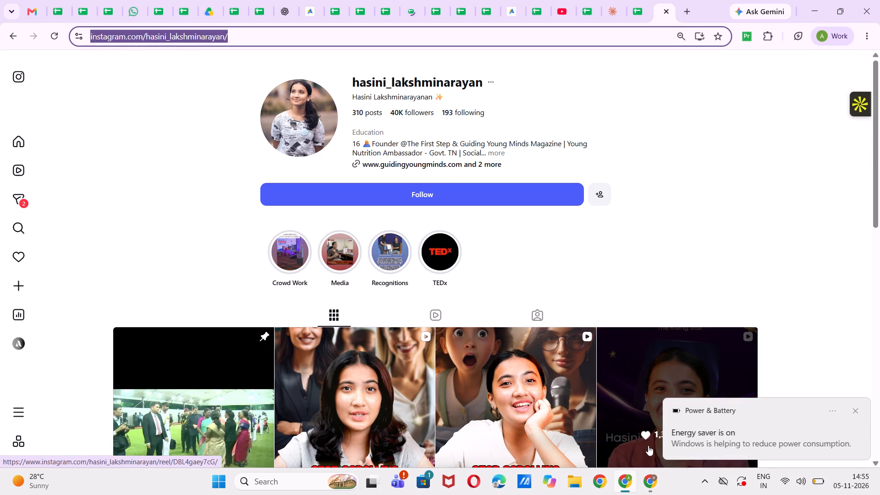
click(651, 473)
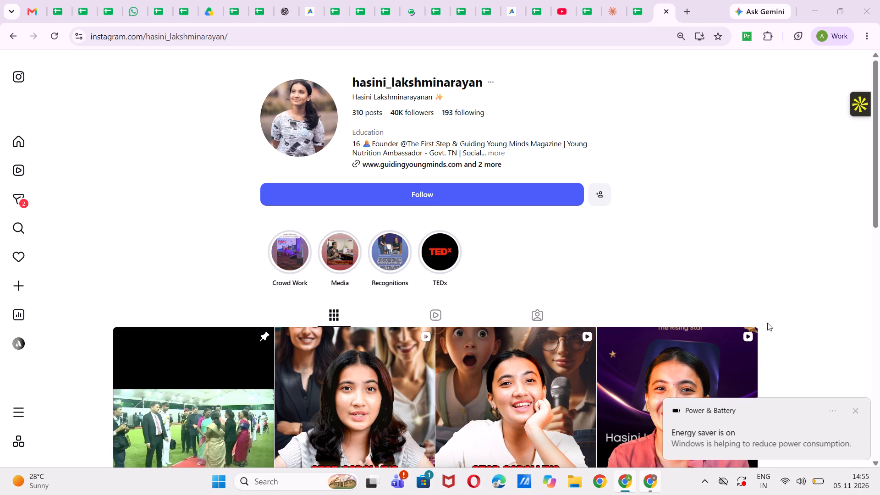
double_click(176, 192)
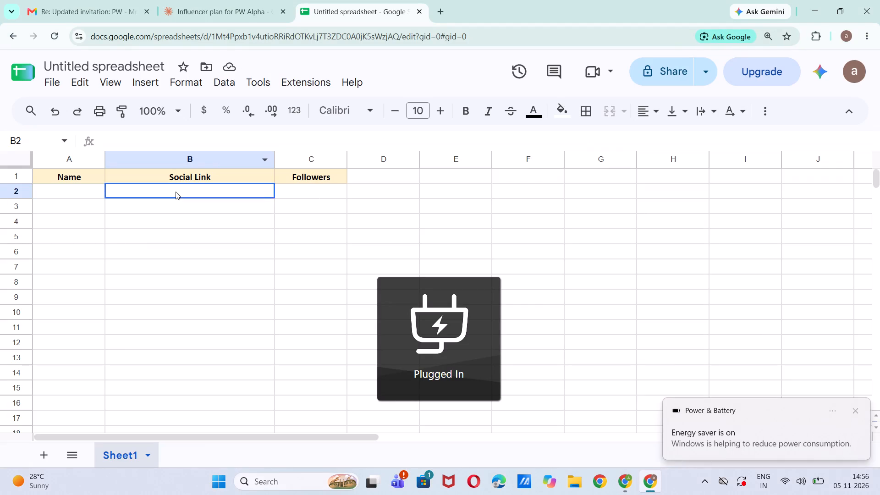
key(ctrl+v)
click(66, 200)
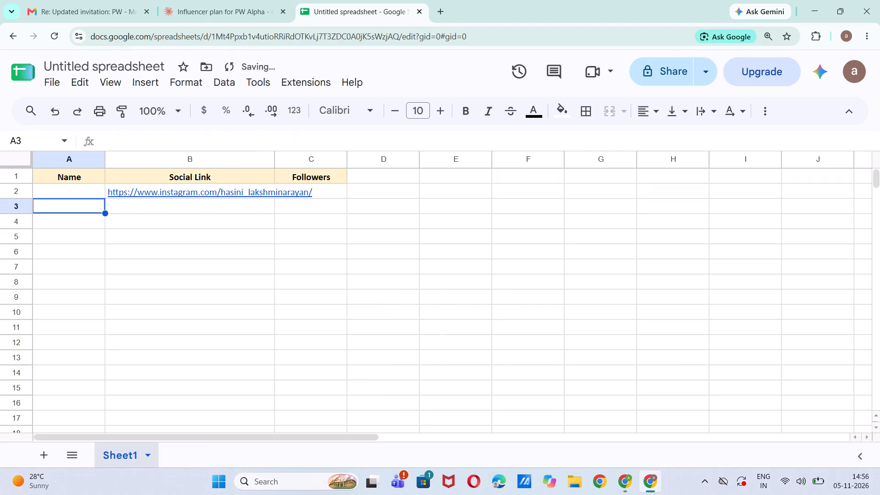
Open the profile link in B2 in a new tab to test it, and return to the spreadsheet.
click(231, 198)
key(alt+shift+Return)
key(alt+Return)
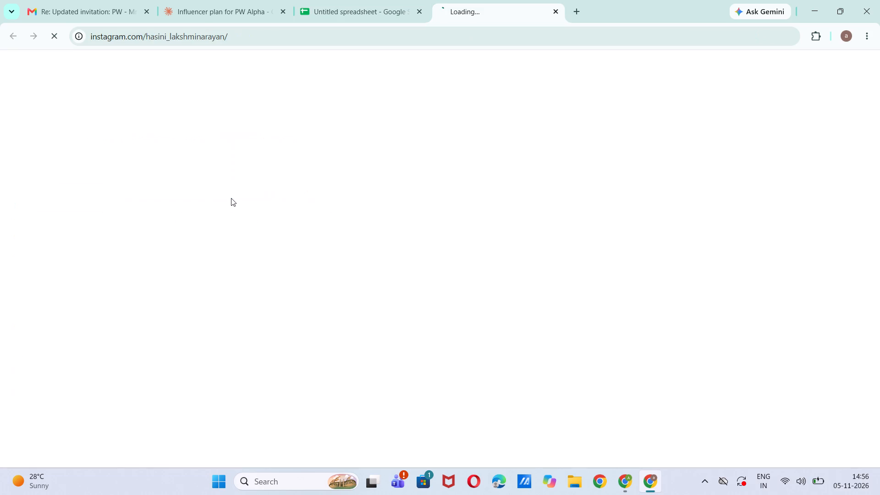
click(336, 0)
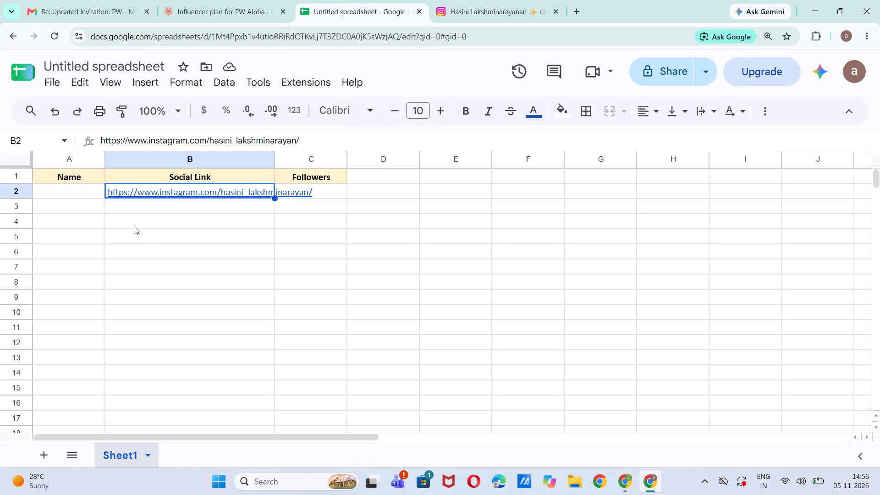
Enter Hasini as the name in A2 and 40K in the Followers column, using the count on the Instagram profile.
click(87, 186)
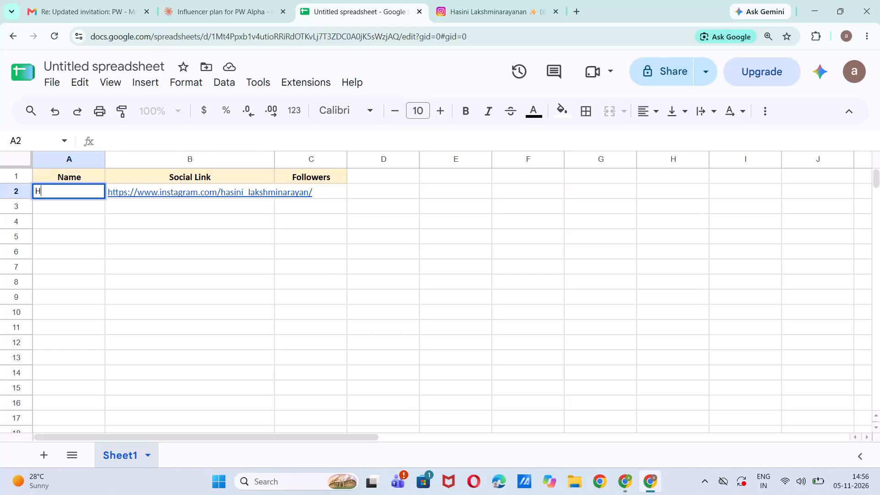
click(304, 195)
click(632, 486)
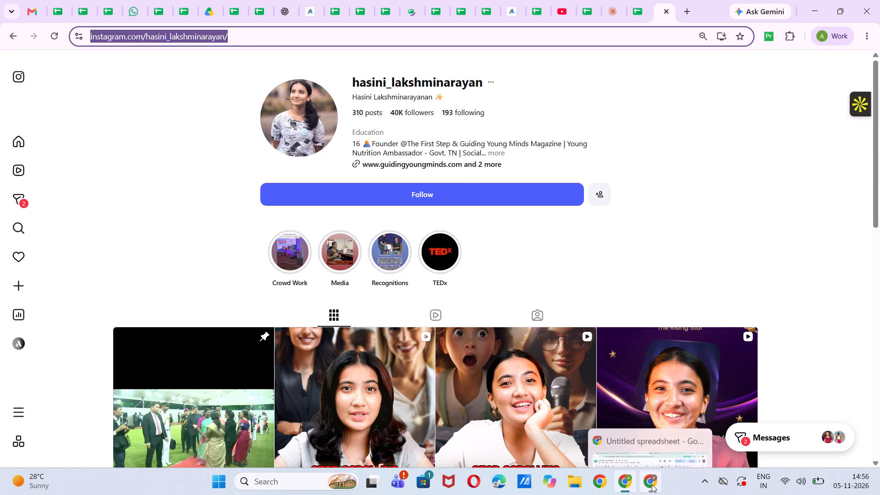
click(652, 484)
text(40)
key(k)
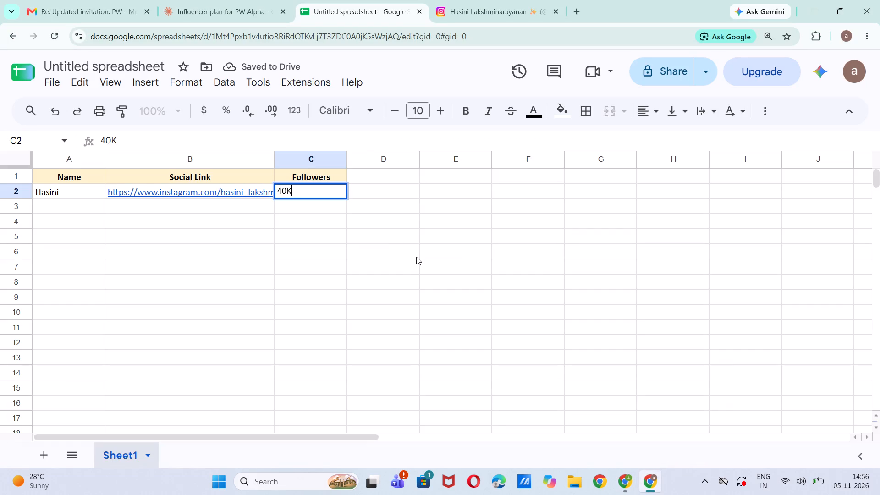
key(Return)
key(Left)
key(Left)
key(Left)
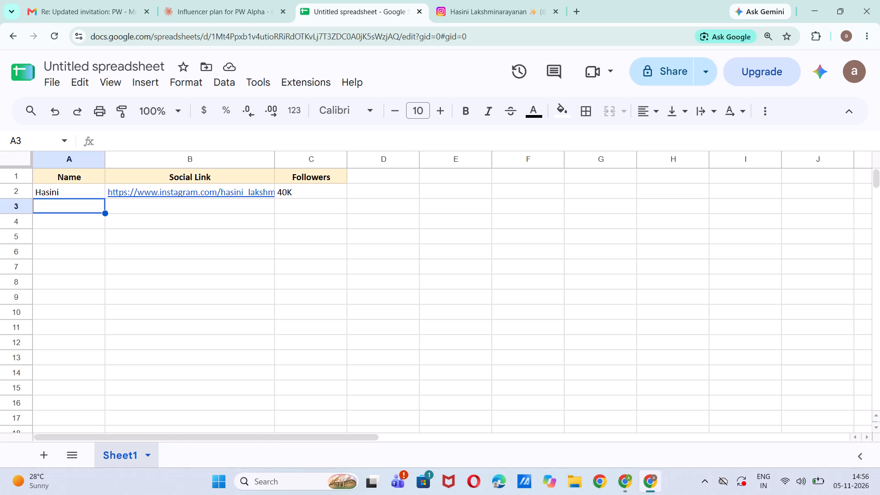
Insert a column between Social Link and Followers, head it Deliverables, and narrow it by about a third.
click(196, 158)
right_click(196, 158)
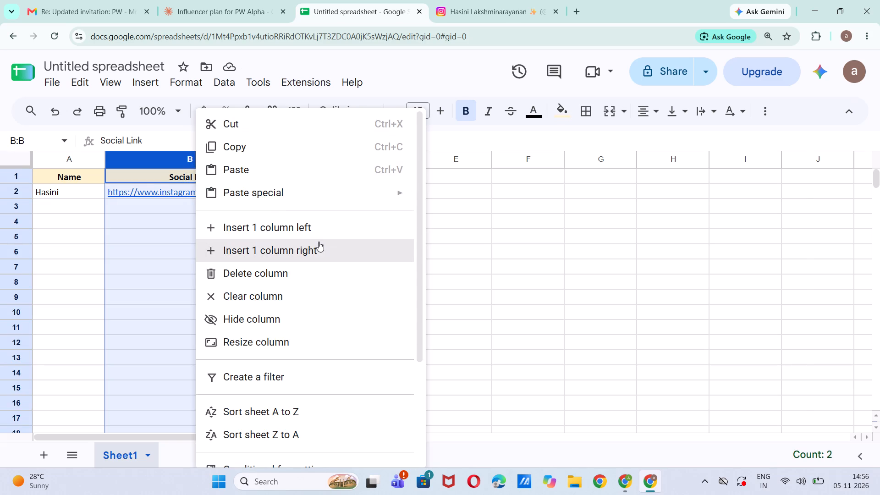
click(319, 243)
click(320, 180)
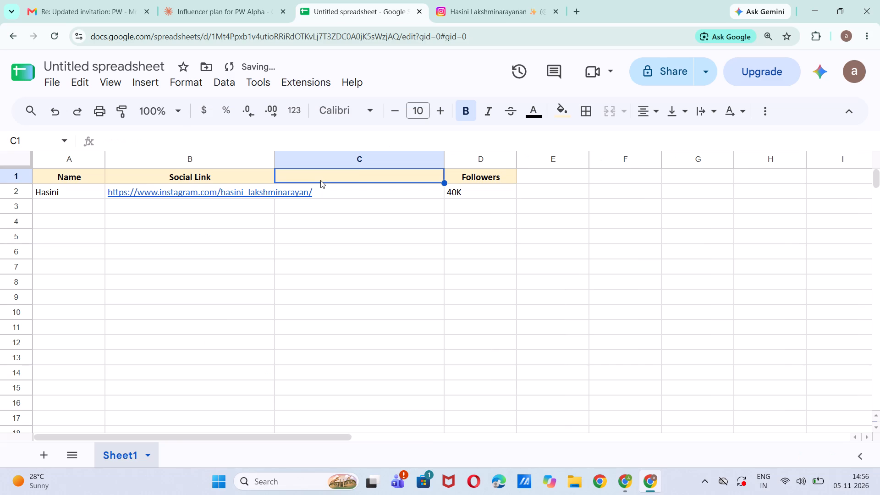
key(BackSpace)
key(BackSpace)
key(BackSpace)
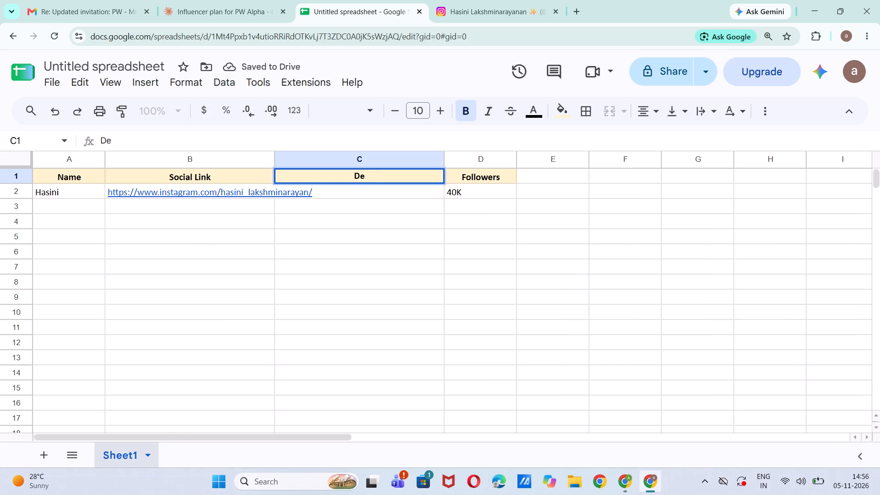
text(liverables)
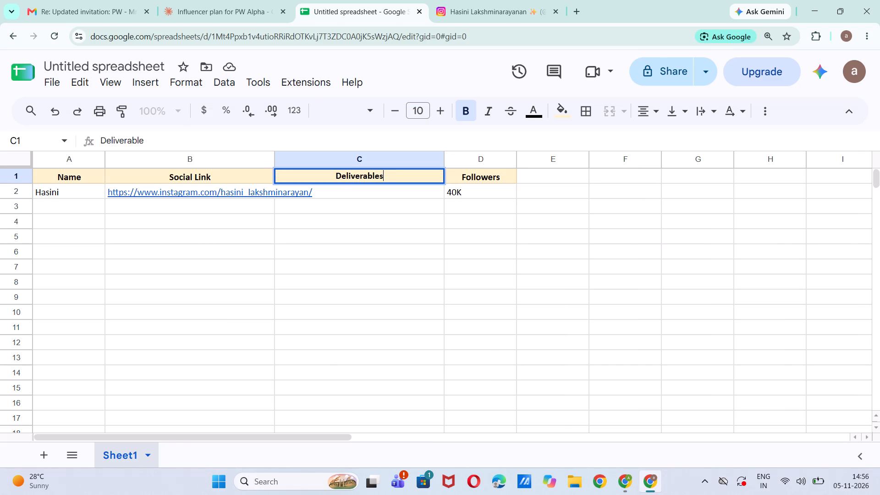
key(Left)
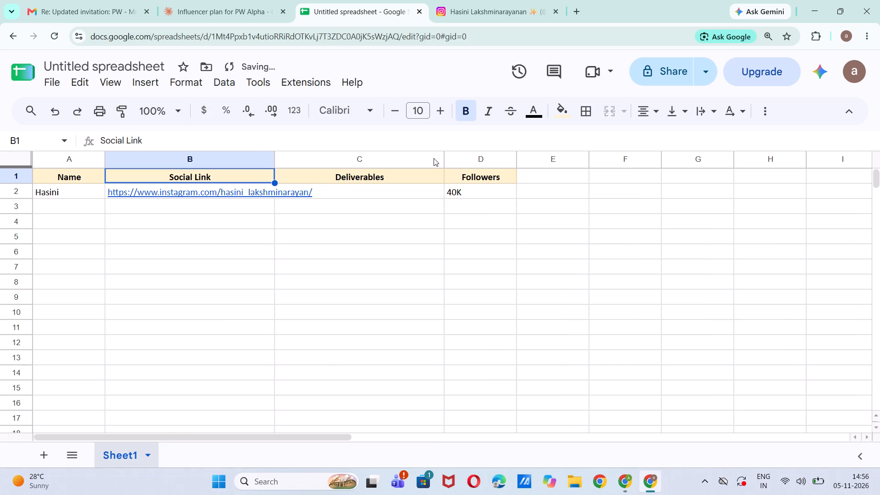
drag(442, 157, 389, 168)
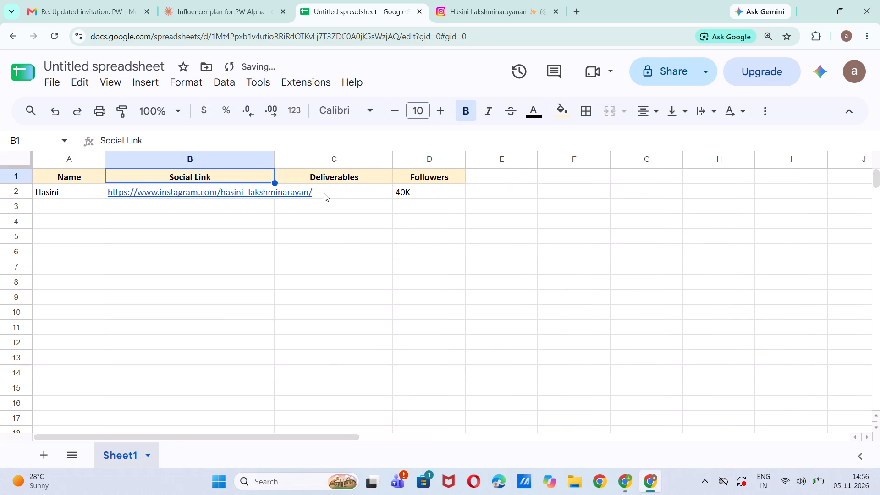
Enter 1 non-collab reel as Hasini's deliverable in C2.
click(323, 195)
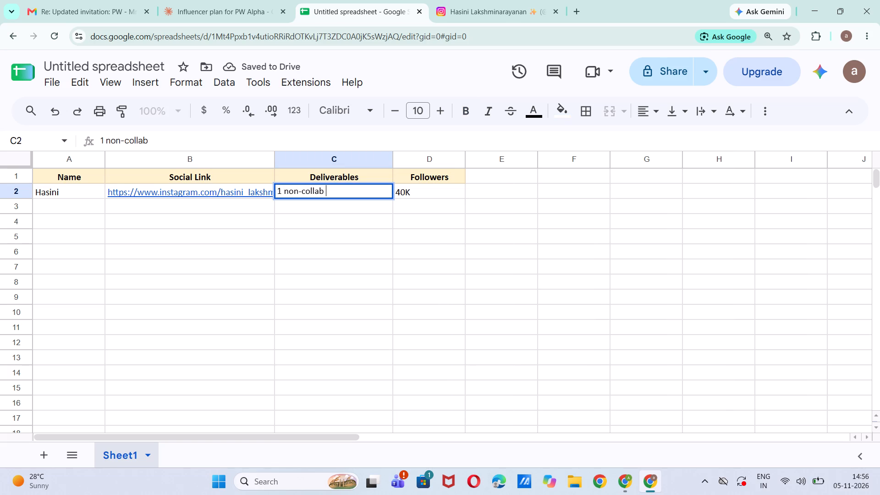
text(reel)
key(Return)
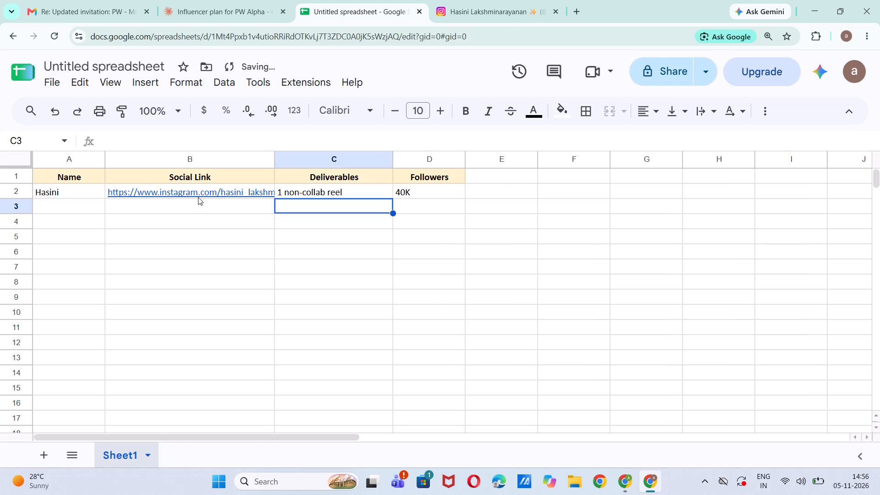
click(57, 198)
click(628, 489)
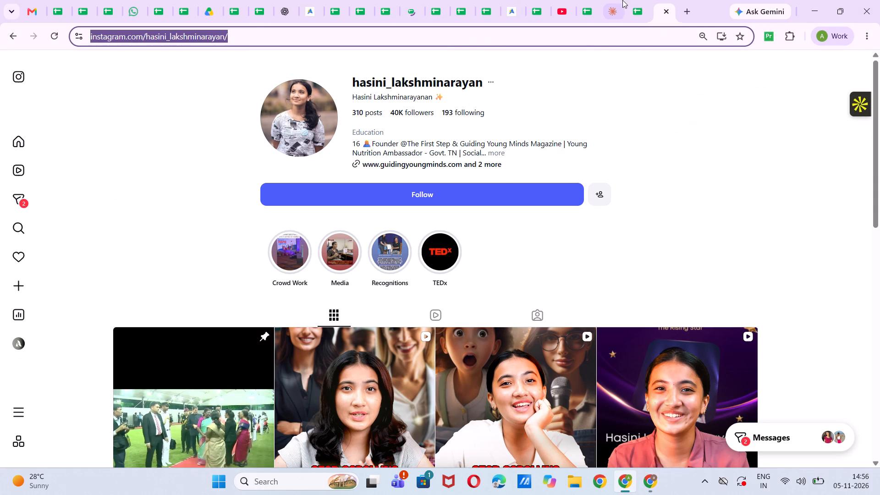
click(638, 0)
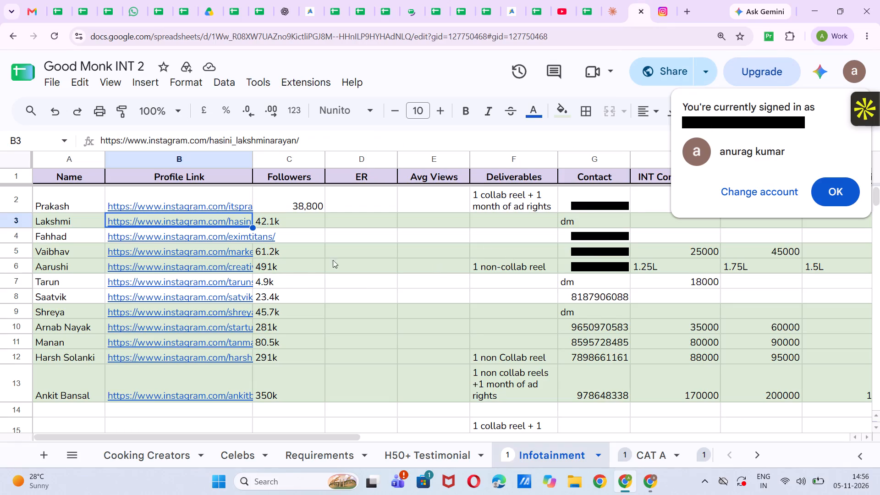
click(245, 250)
click(225, 232)
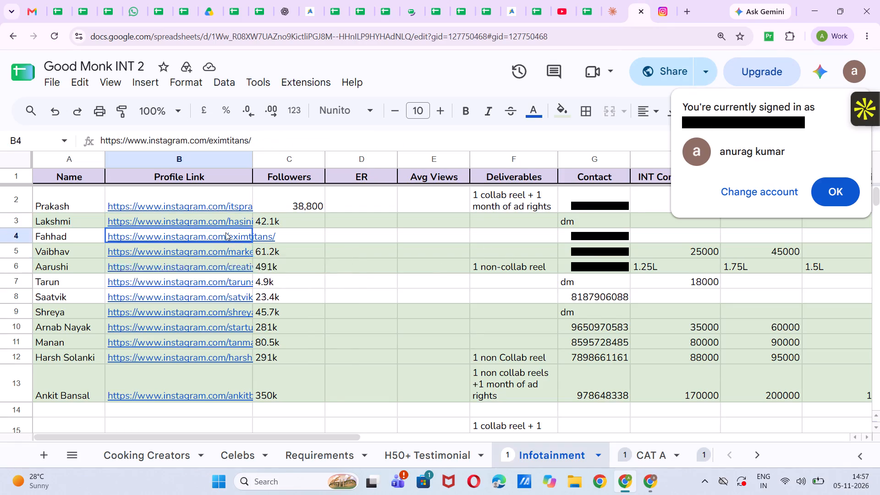
key(alt+Return)
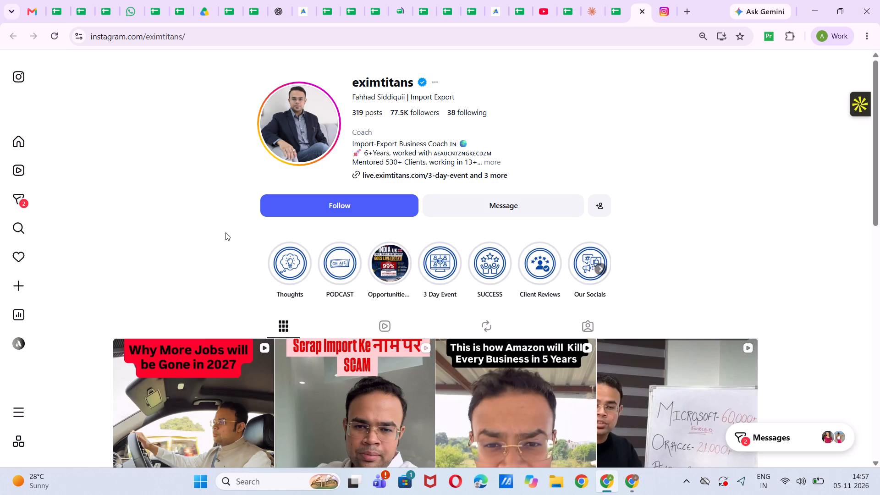
click(643, 10)
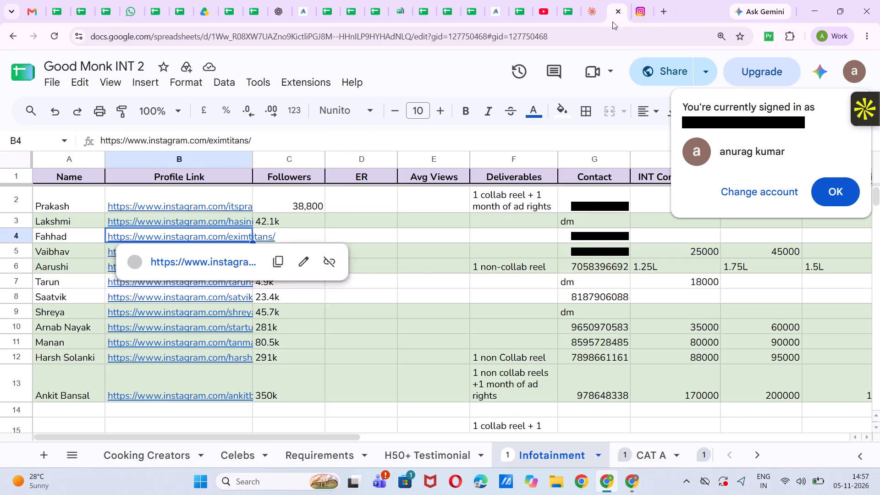
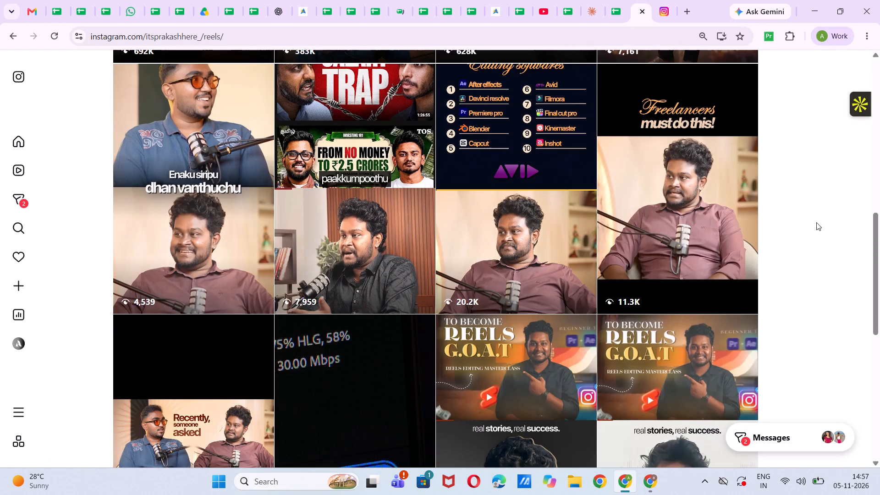
scroll(816, 222, down, 5)
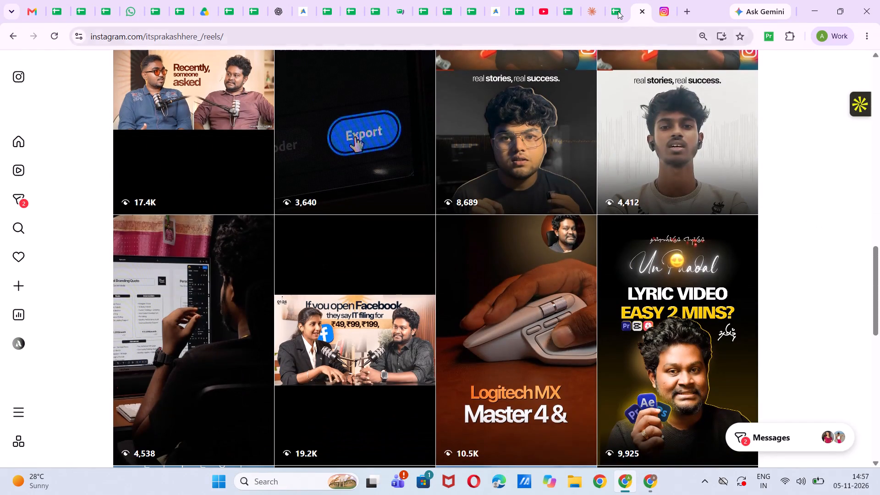
click(641, 13)
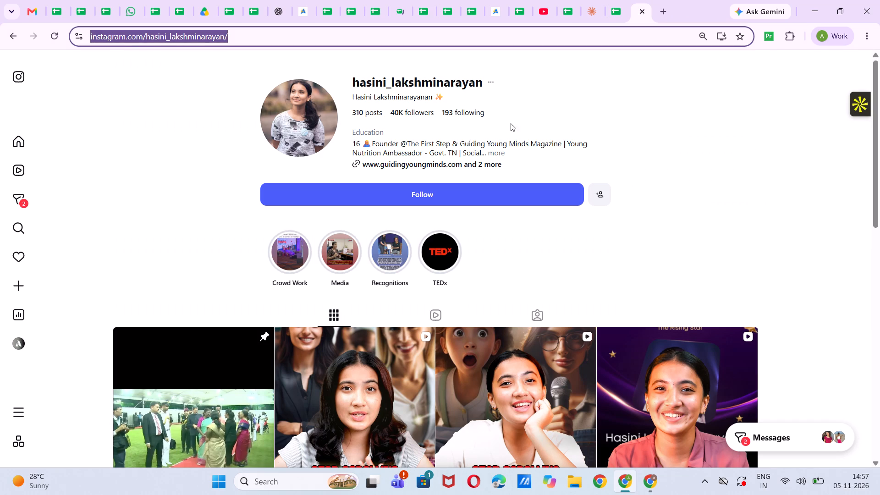
Open Aarushi's Instagram profile from the Infotainment sheet of Good Monk INT 2 and examine her reels and their view counts.
click(624, 0)
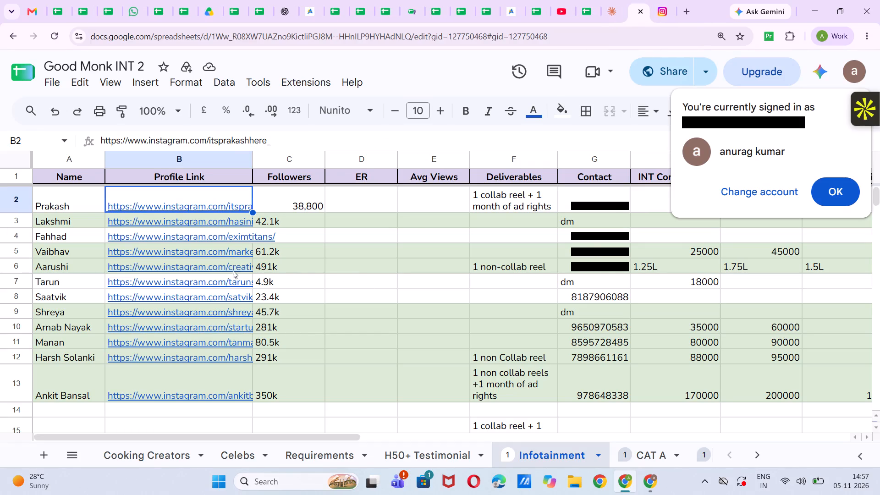
click(233, 268)
key(alt+Return)
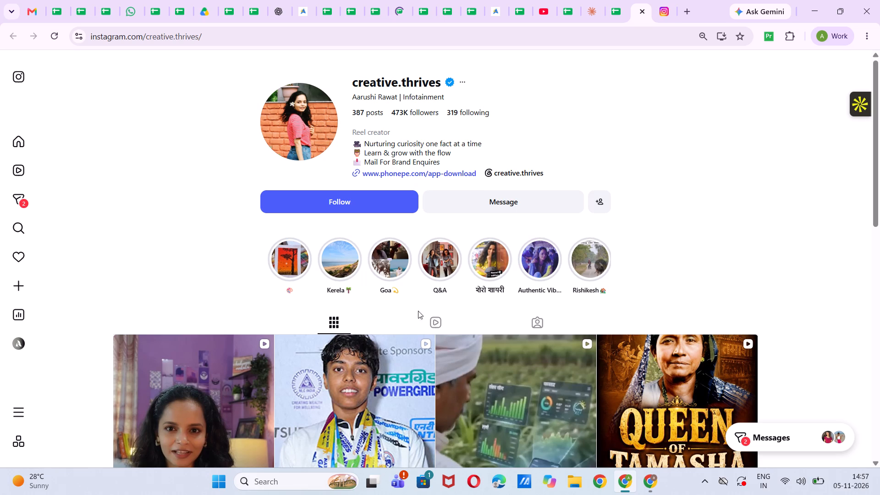
click(440, 326)
scroll(825, 245, down, 1)
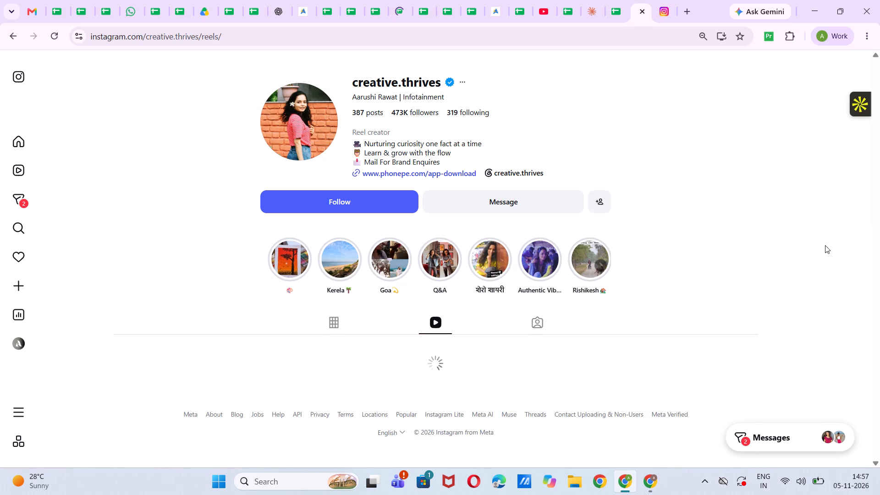
scroll(825, 245, down, 6)
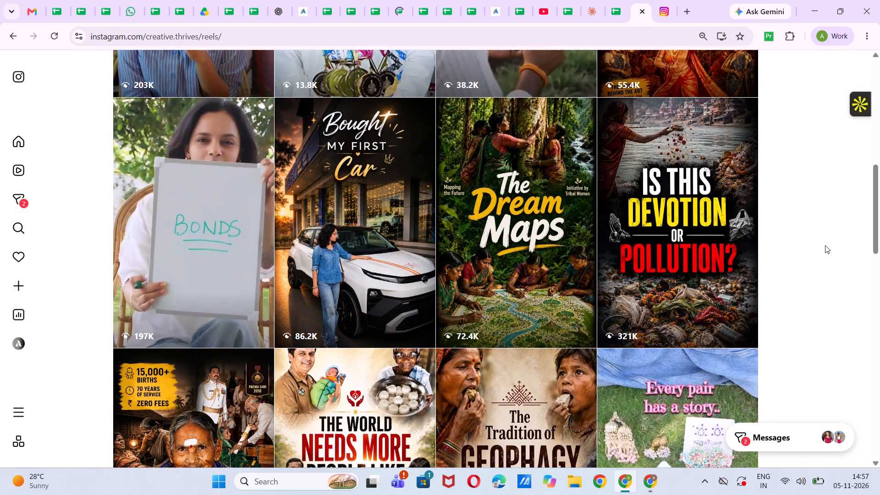
scroll(825, 245, down, 5)
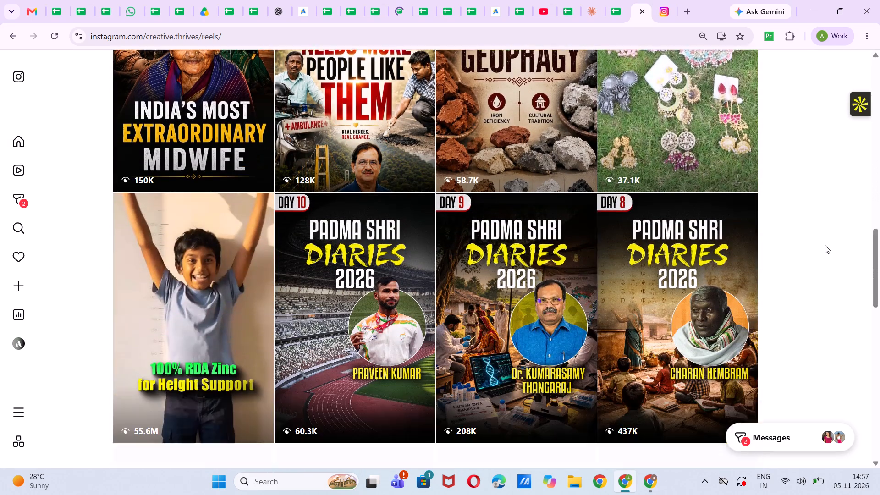
scroll(825, 245, down, 4)
scroll(825, 245, up, 7)
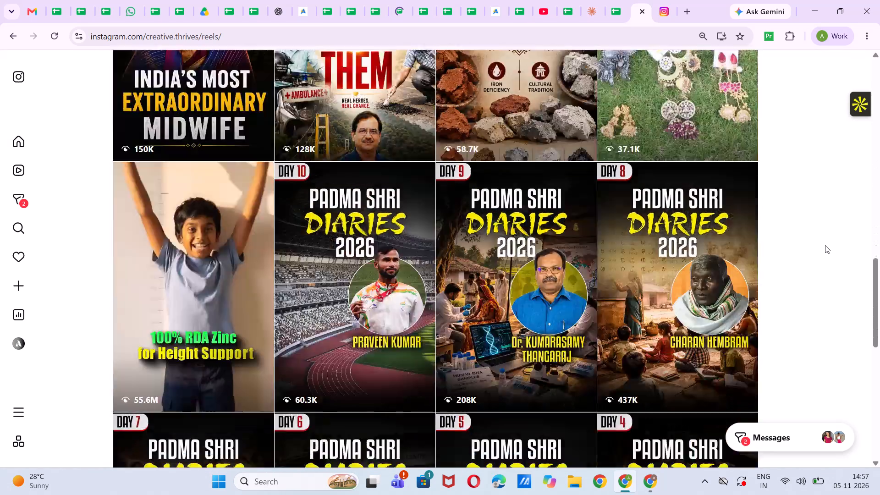
scroll(825, 245, up, 3)
scroll(572, 288, up, 7)
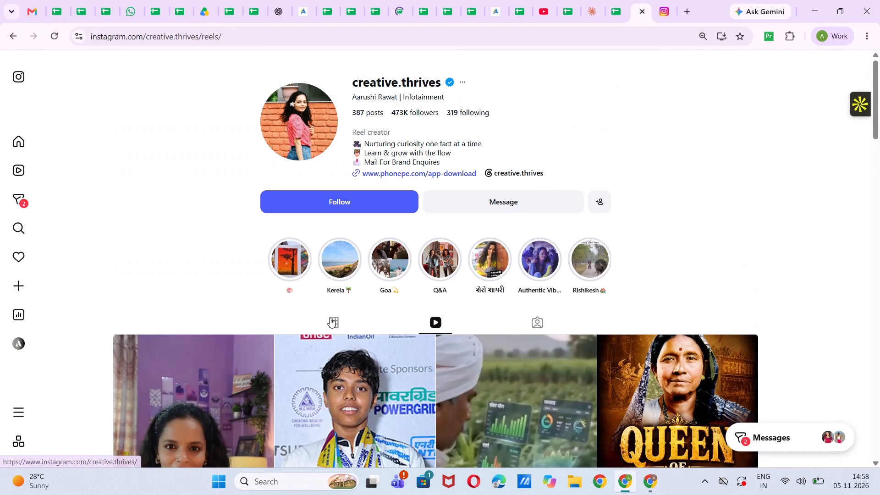
Copy the main creative.thrives profile link into Social Link cell B3 of the new untitled spreadsheet.
click(330, 320)
click(164, 42)
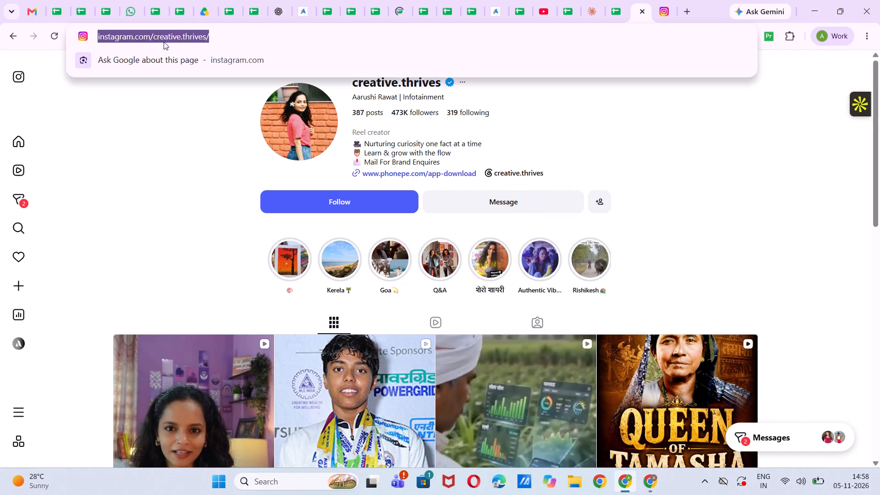
key(ctrl+c)
click(623, 1)
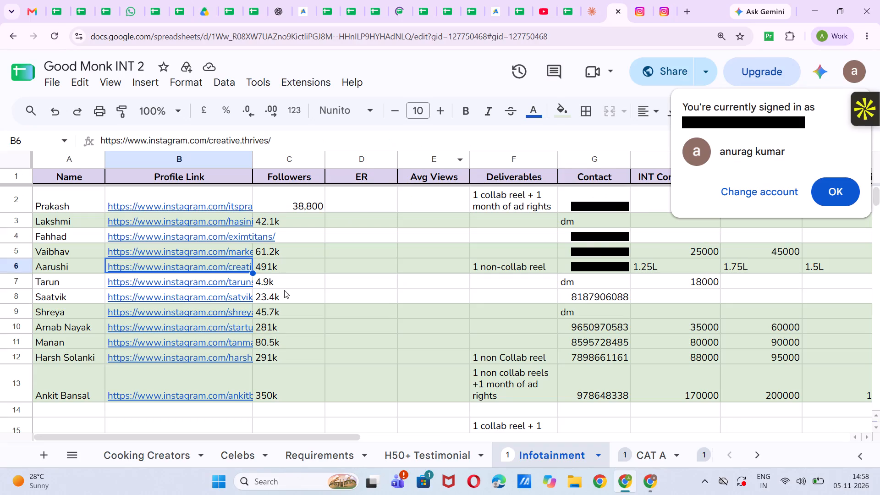
click(650, 491)
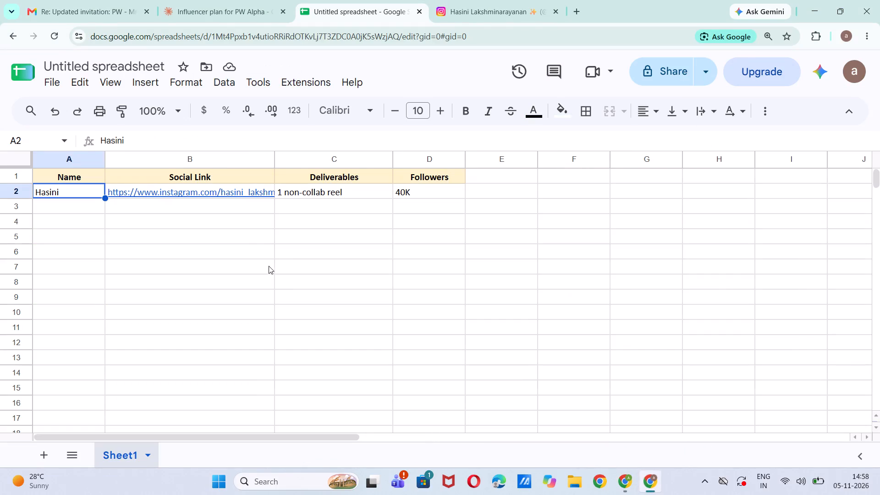
click(242, 208)
key(ctrl+v)
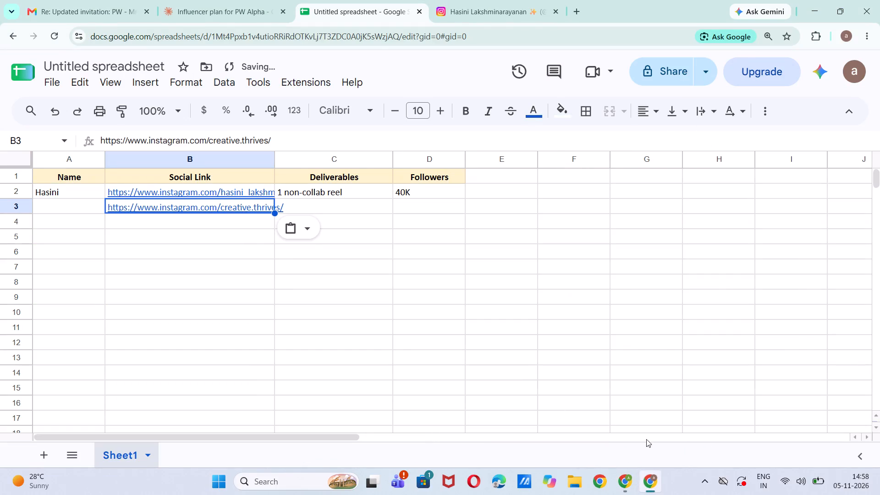
click(618, 473)
click(670, 0)
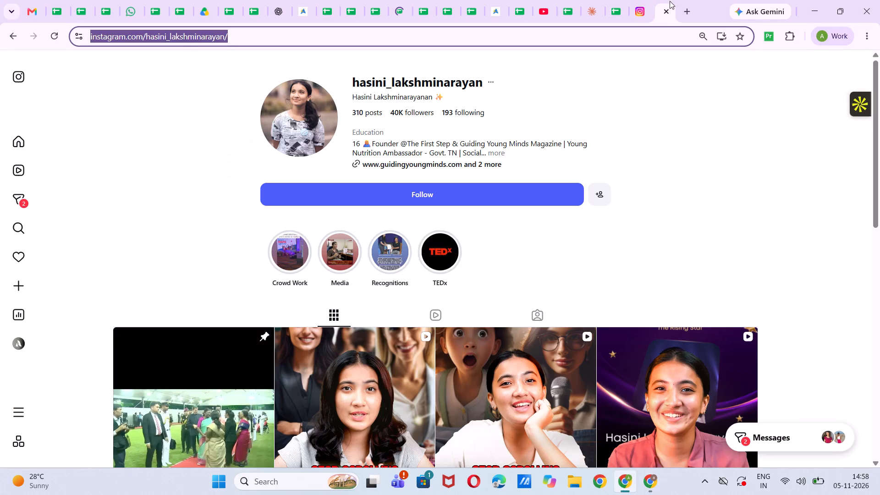
click(667, 13)
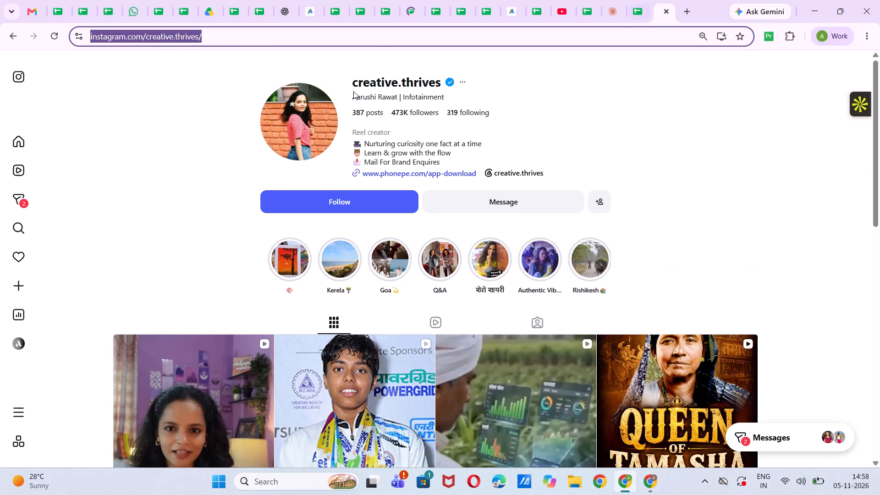
click(648, 491)
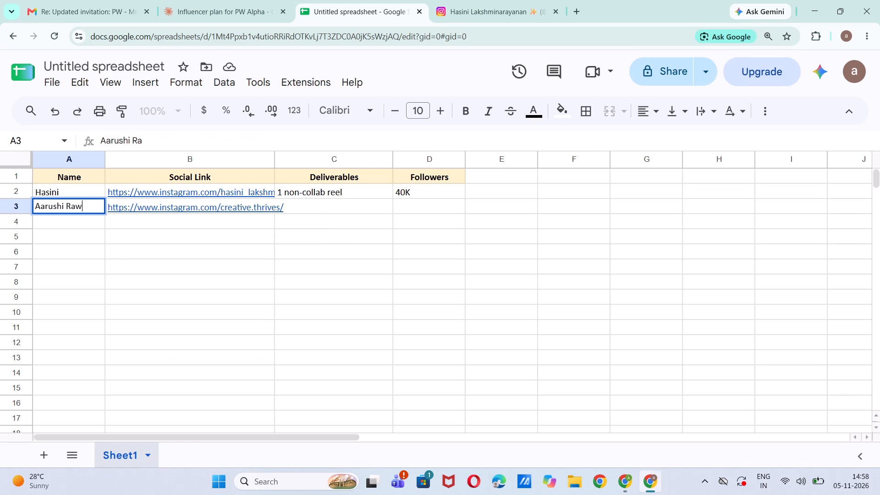
key(Right)
Fill the 1 non-collab reel deliverable from C2 down to C3 and enter 474K as the followers in D3.
key(Right)
key(Up)
key(shift+Down)
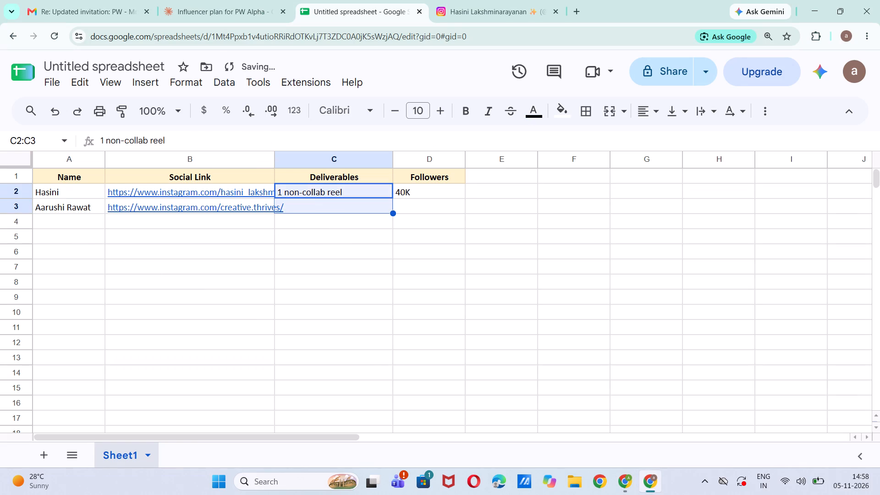
key(ctrl+d)
click(440, 205)
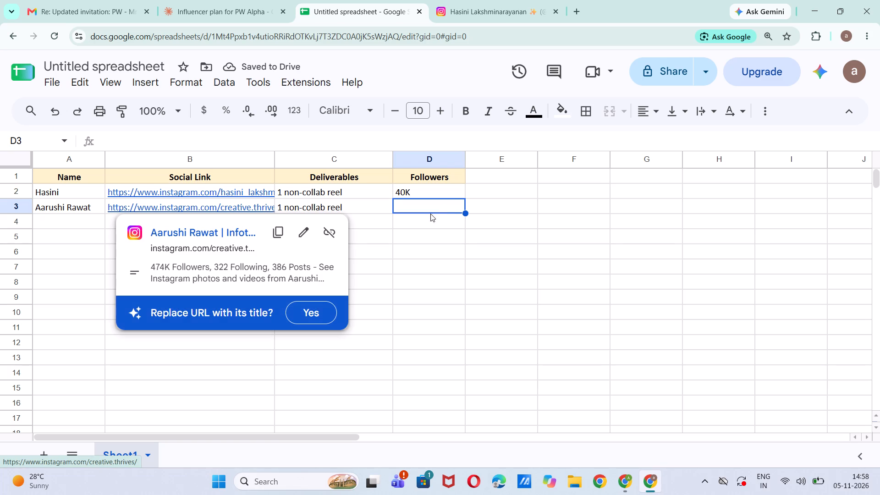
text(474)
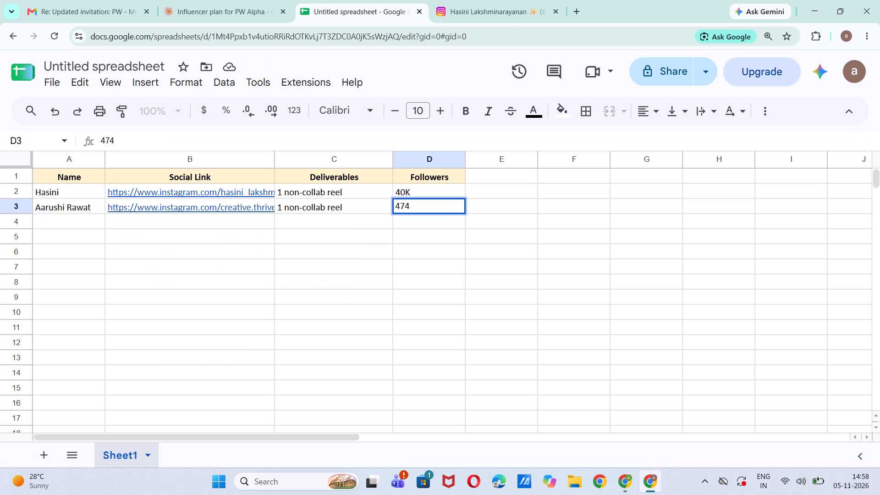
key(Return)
click(66, 221)
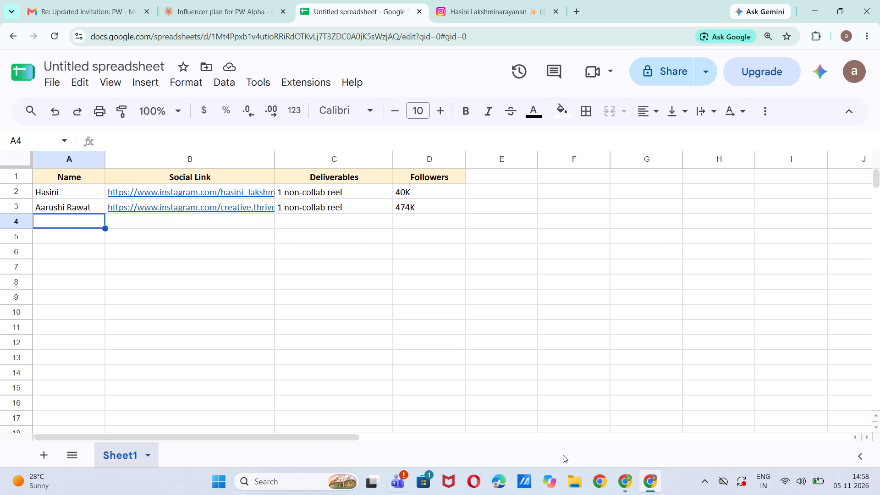
click(622, 487)
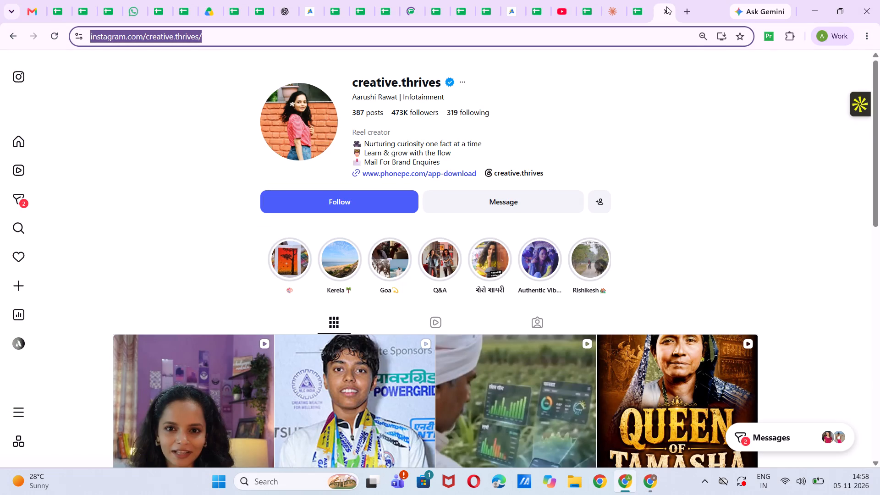
click(669, 13)
click(241, 276)
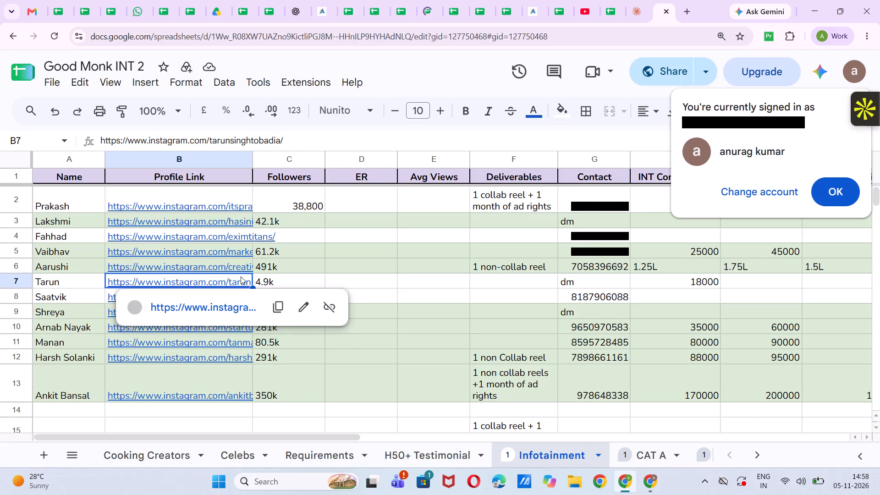
key(alt+Return)
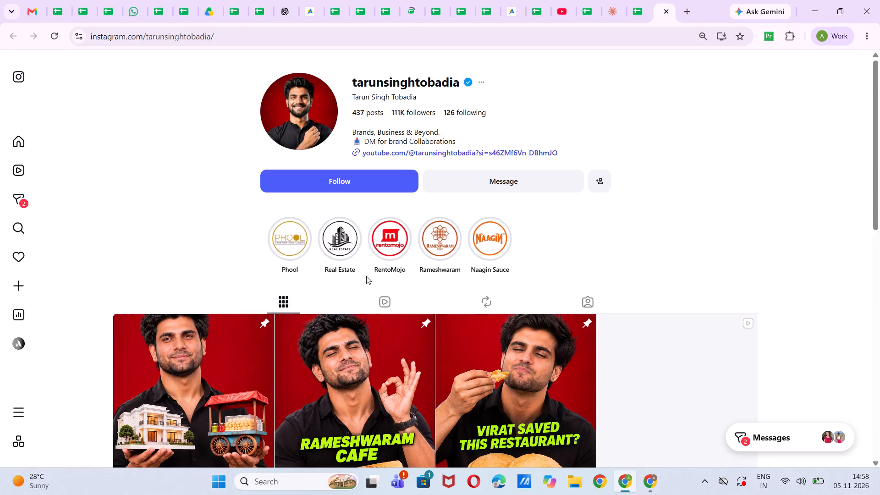
click(391, 300)
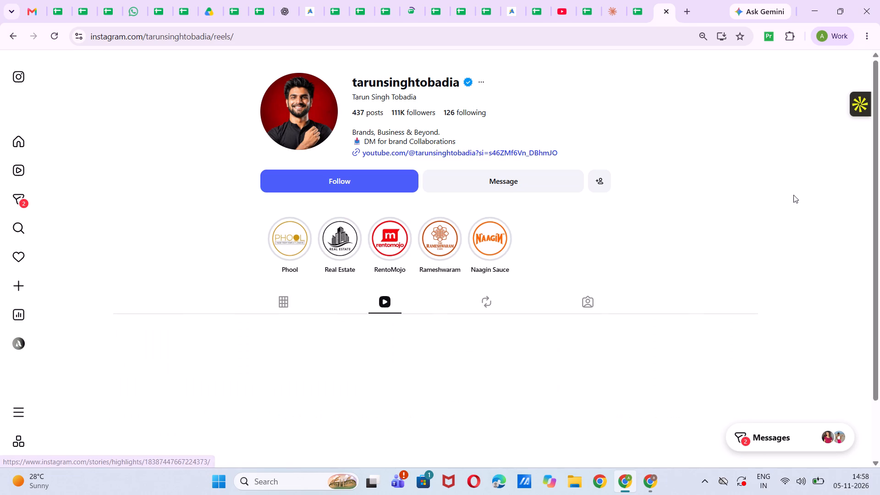
scroll(811, 243, down, 3)
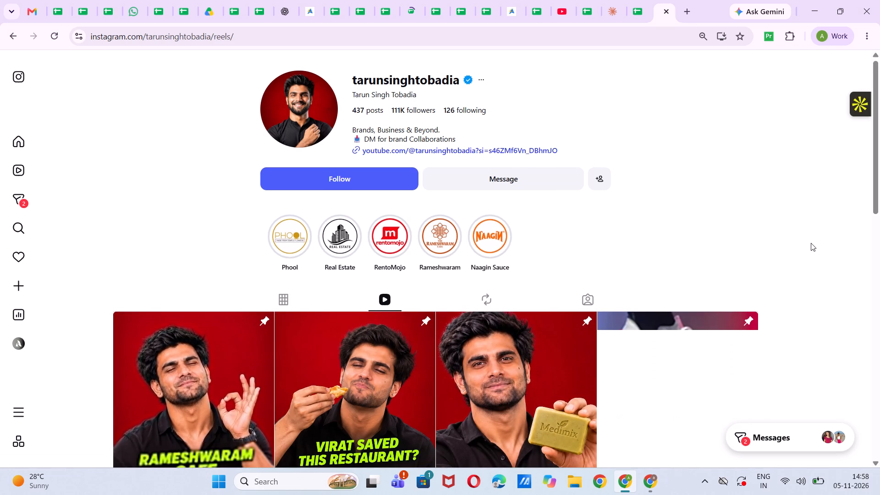
scroll(811, 243, down, 7)
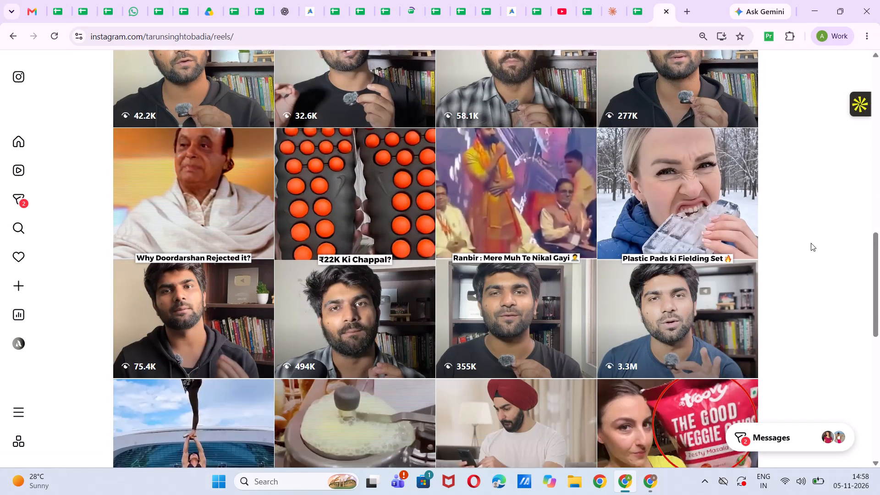
scroll(811, 243, down, 7)
scroll(806, 304, down, 1)
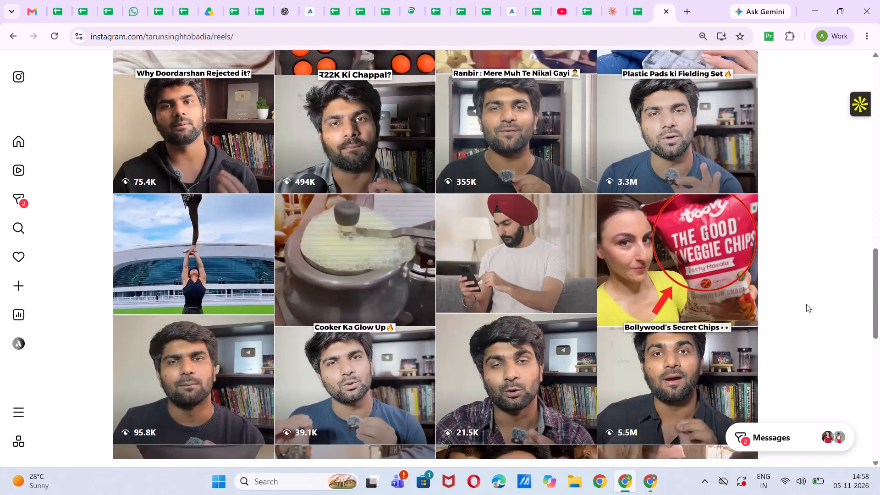
scroll(806, 304, down, 5)
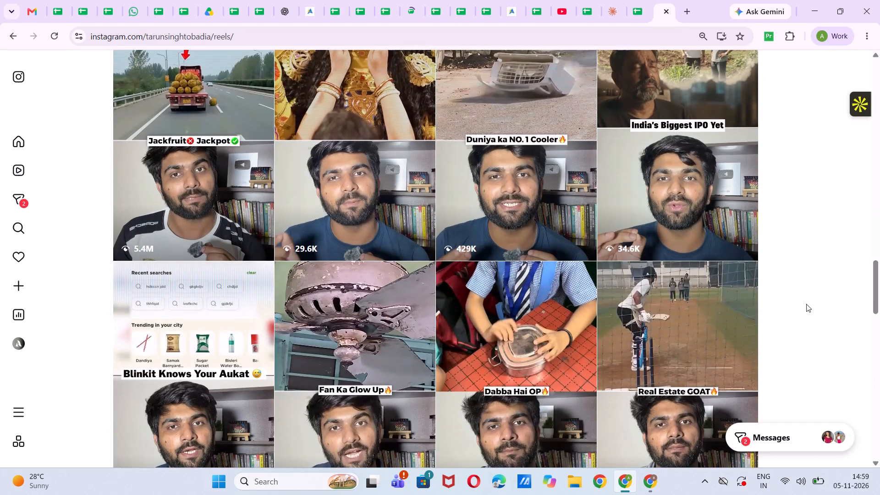
scroll(806, 304, down, 4)
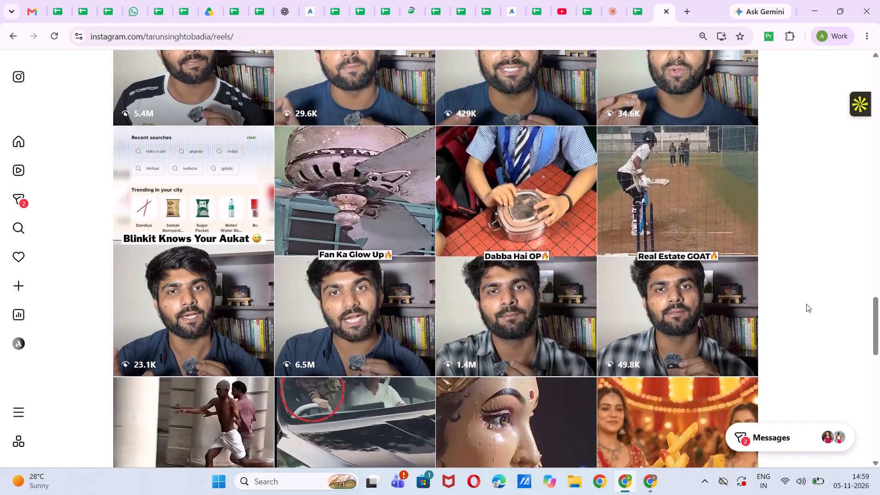
scroll(806, 304, down, 4)
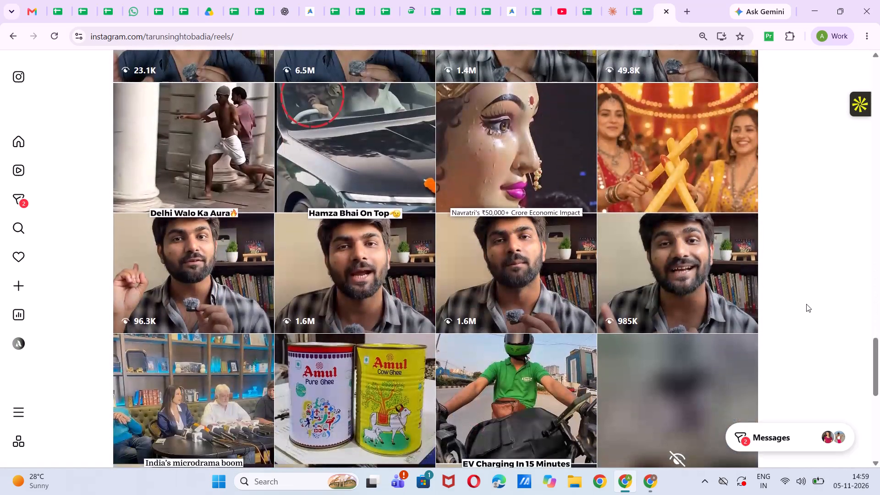
scroll(806, 304, down, 1)
click(667, 9)
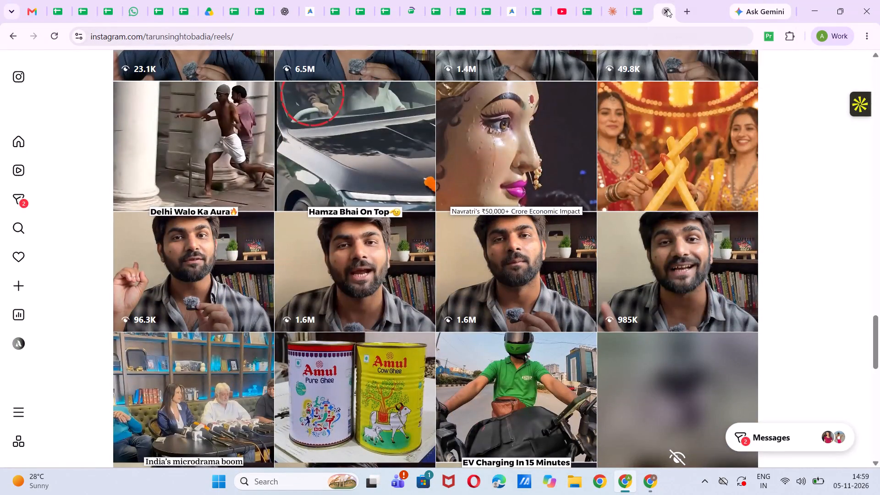
Open Saatvik's Instagram profile from the tracker and examine the content and view counts of his reels.
click(236, 297)
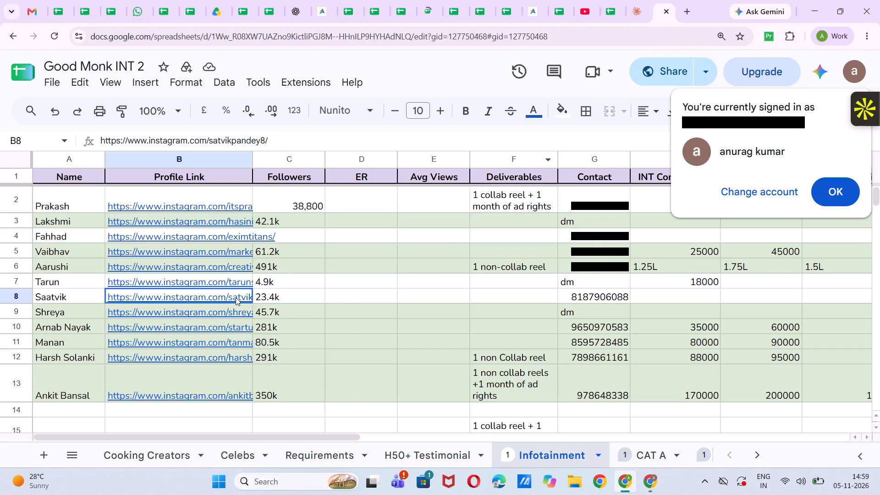
key(alt+Return)
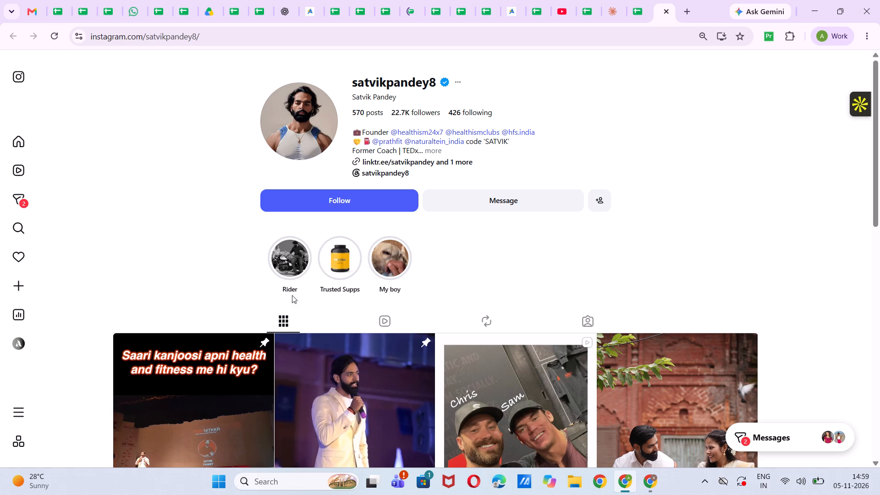
click(385, 322)
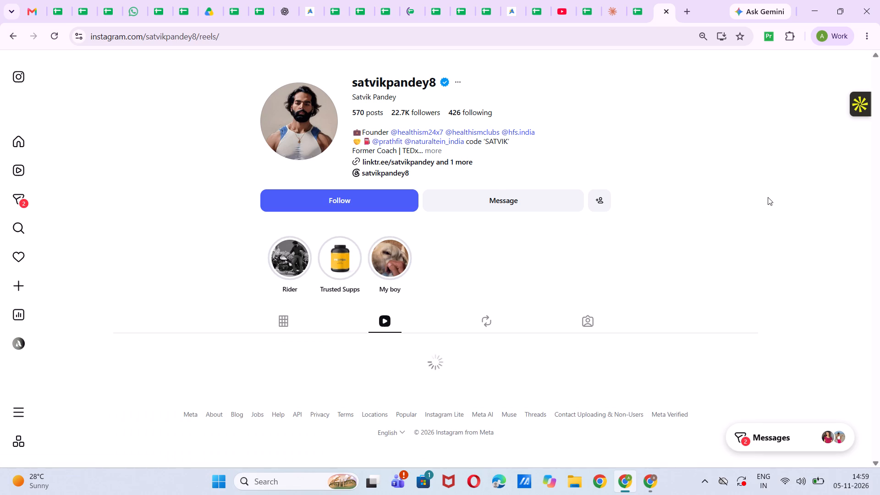
scroll(768, 197, down, 4)
scroll(845, 258, down, 2)
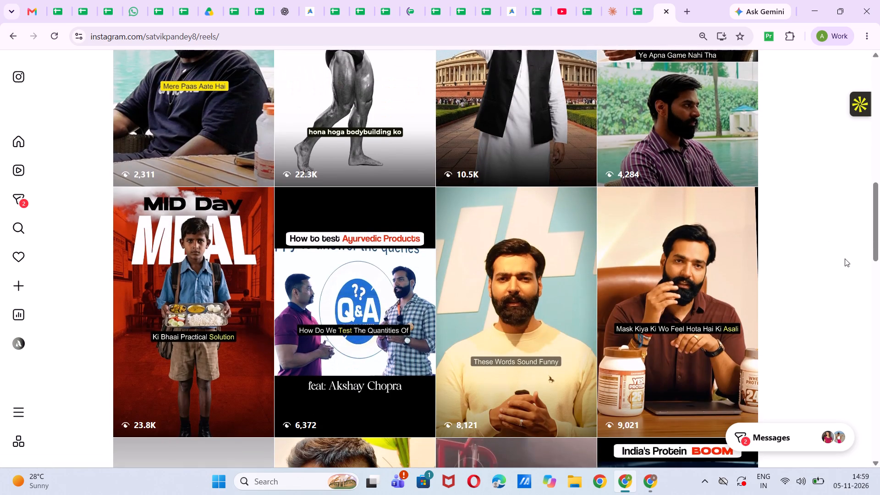
scroll(845, 258, down, 5)
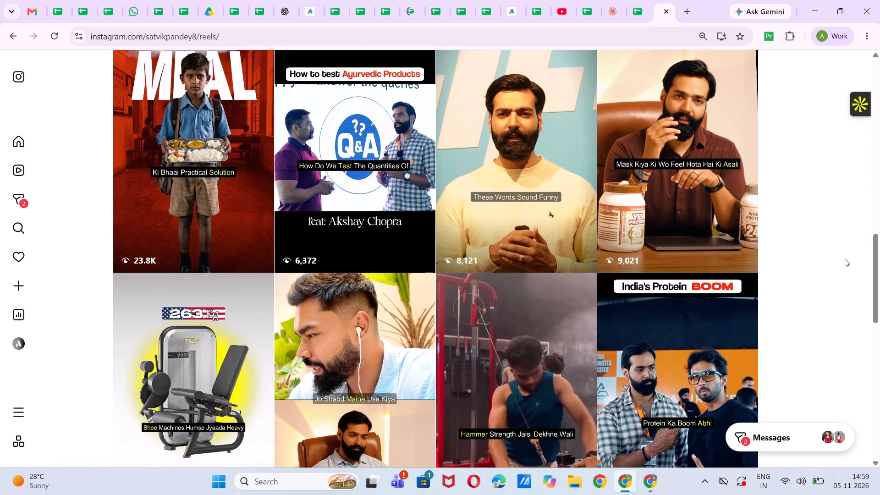
scroll(798, 214, down, 2)
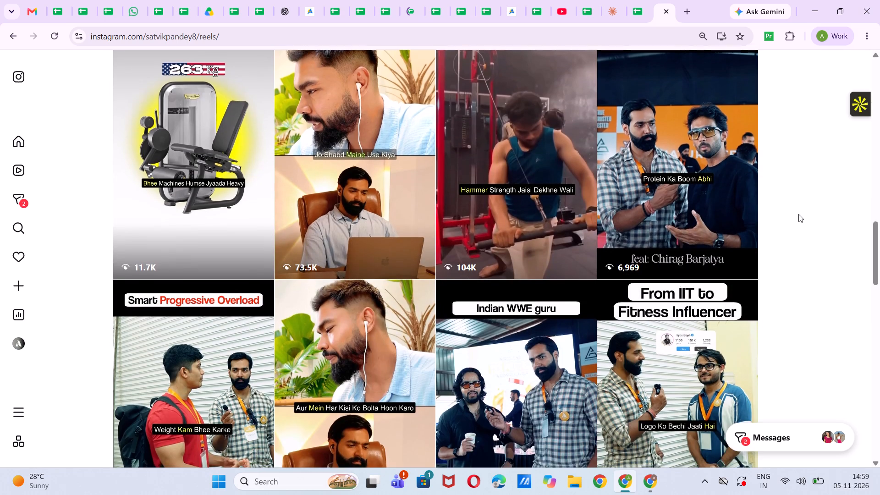
scroll(798, 214, down, 14)
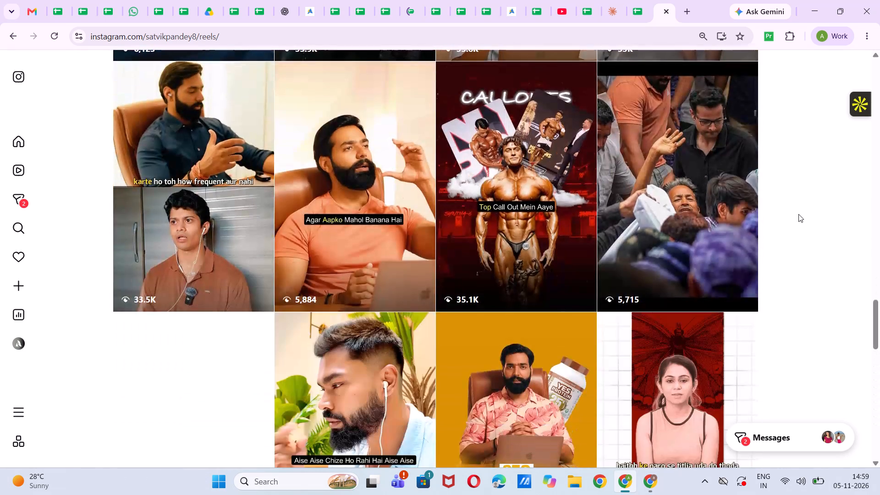
scroll(798, 214, down, 3)
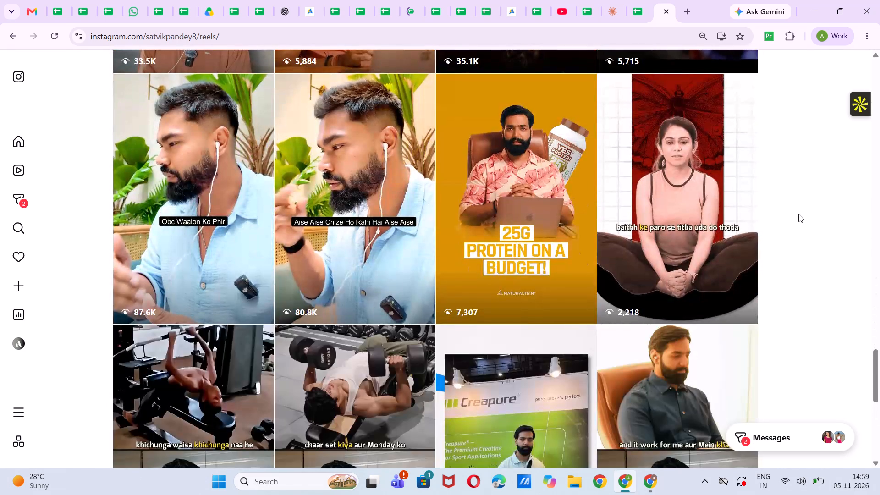
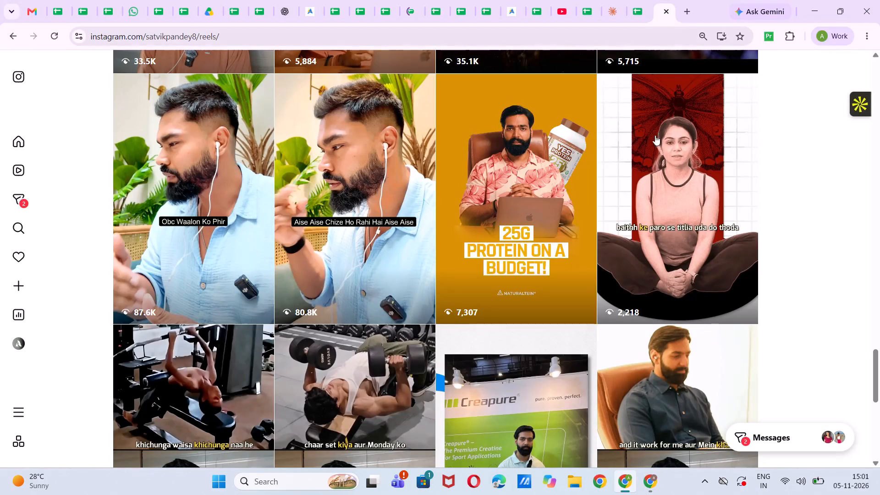
click(19, 220)
click(306, 72)
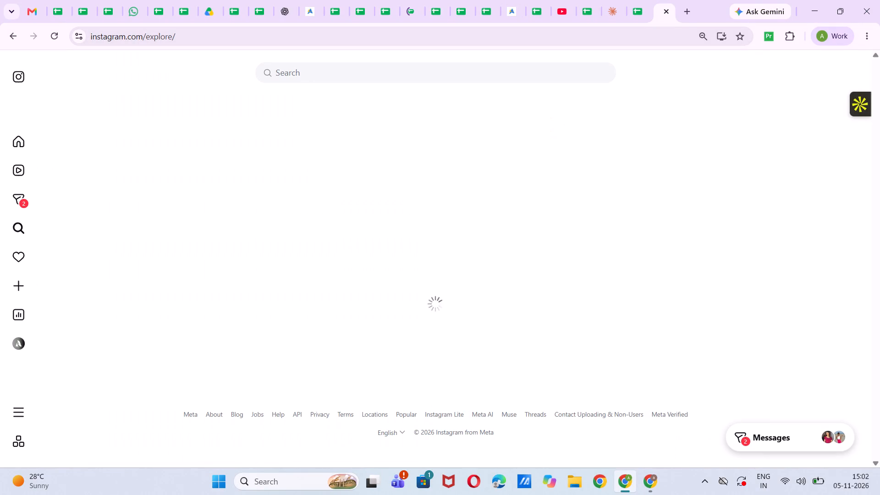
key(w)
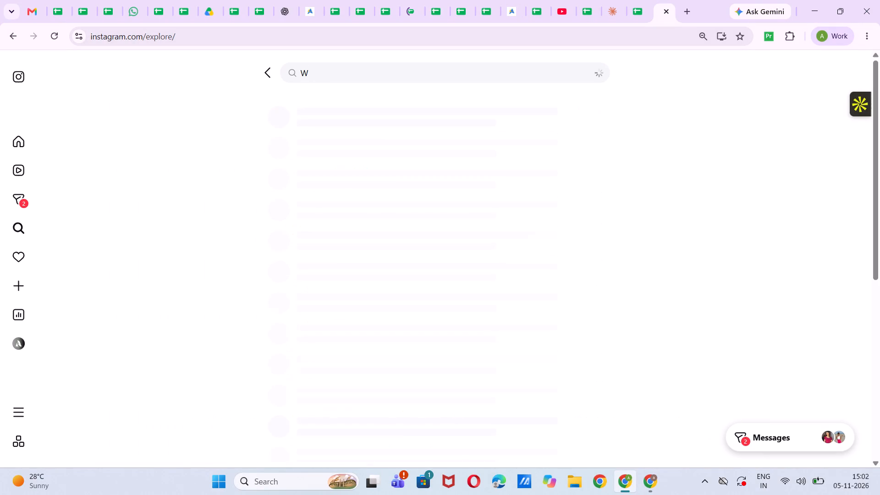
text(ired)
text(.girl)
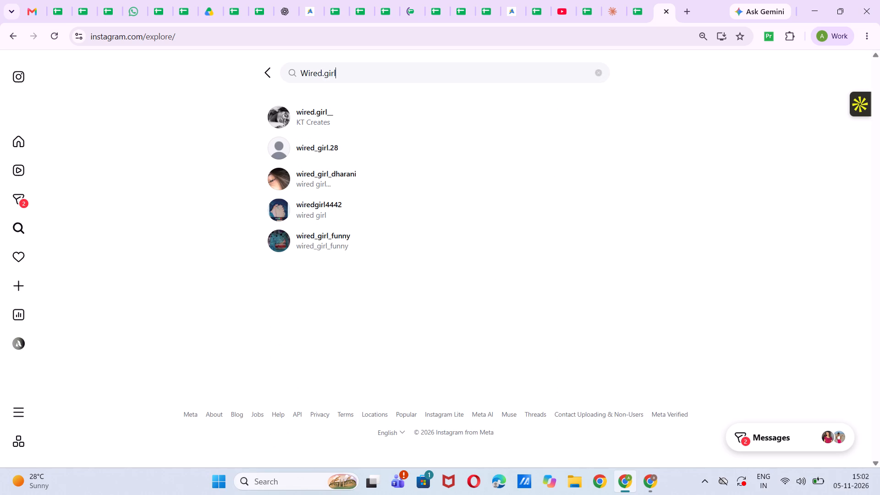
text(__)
click(312, 121)
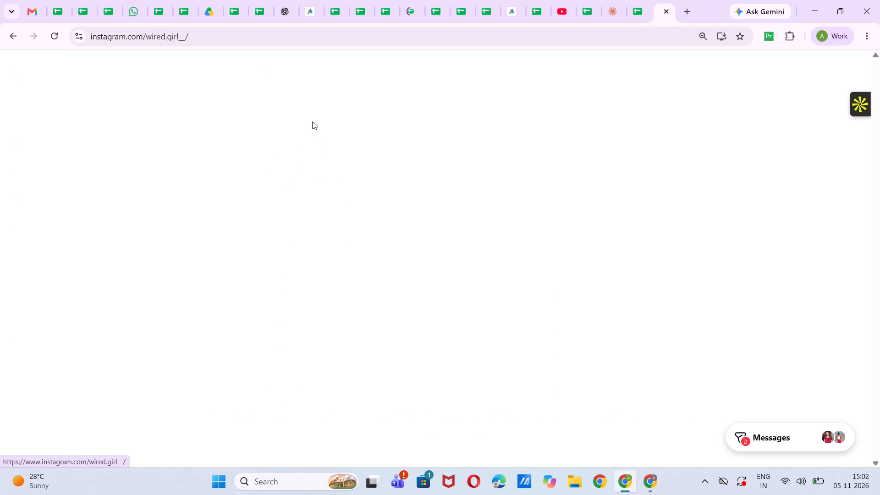
click(160, 40)
key(ctrl+c)
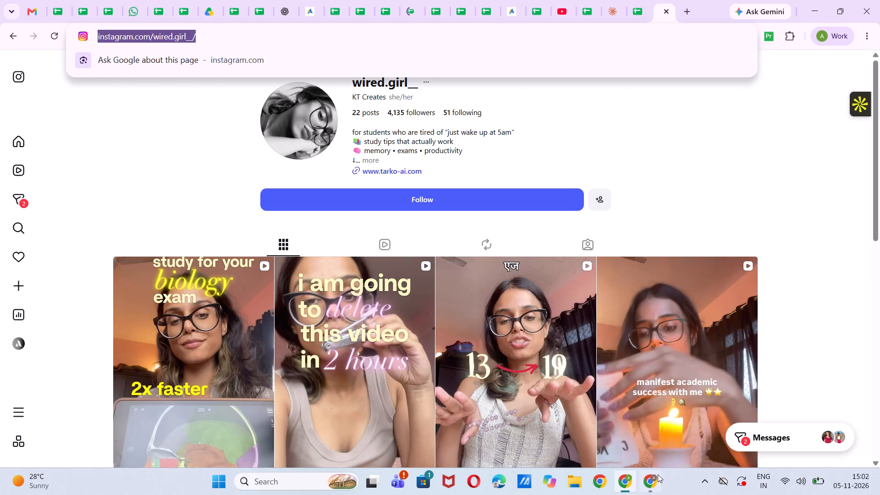
click(651, 477)
click(206, 225)
key(ctrl+v)
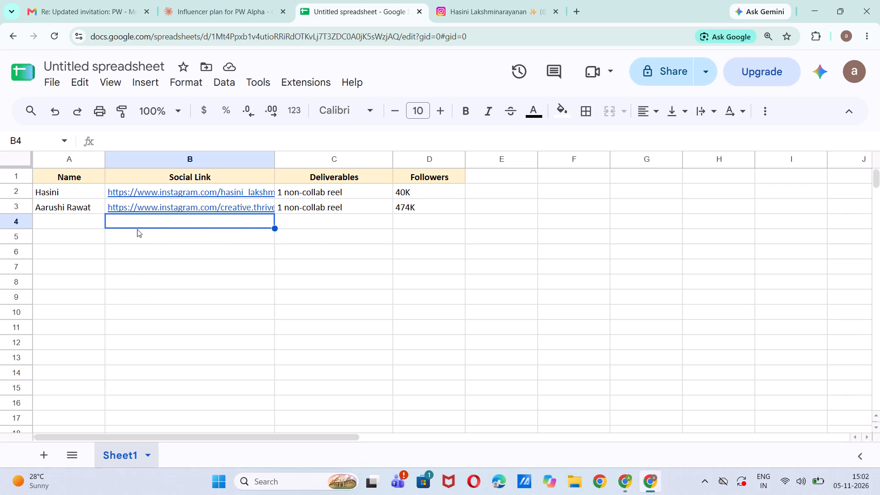
click(88, 224)
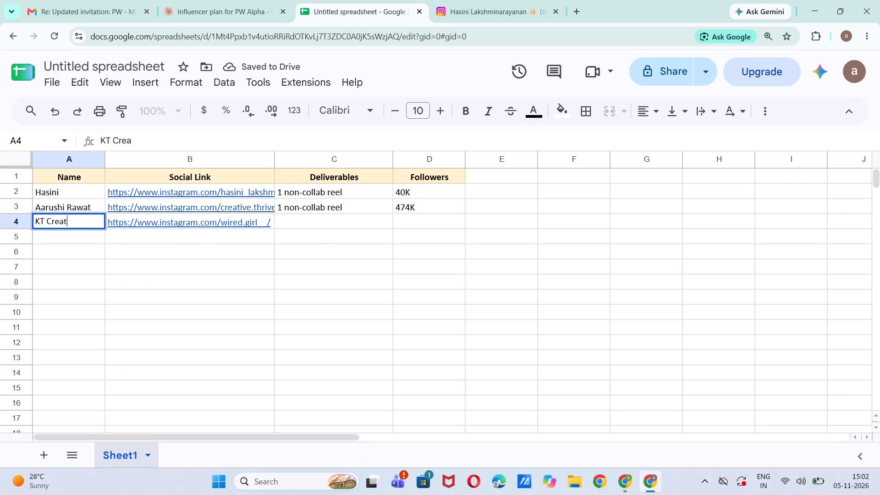
key(Right)
key(Right)
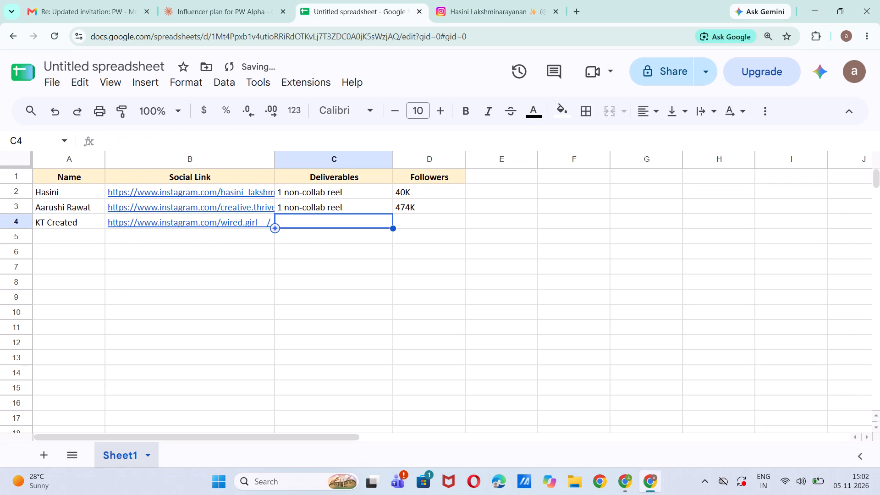
key(Up)
key(shift+Down)
key(ctrl+d)
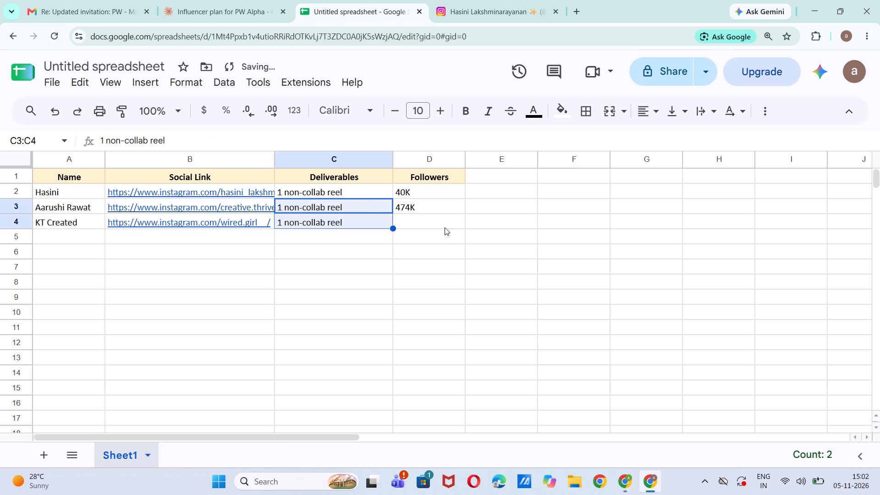
click(444, 228)
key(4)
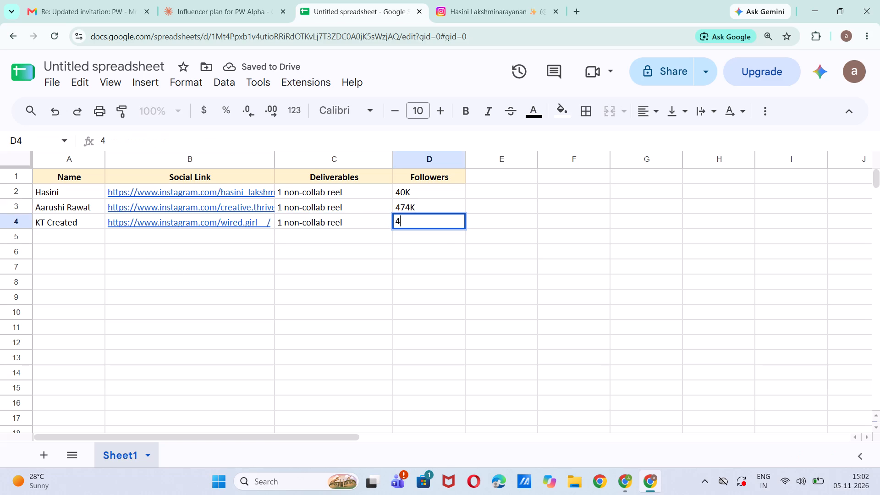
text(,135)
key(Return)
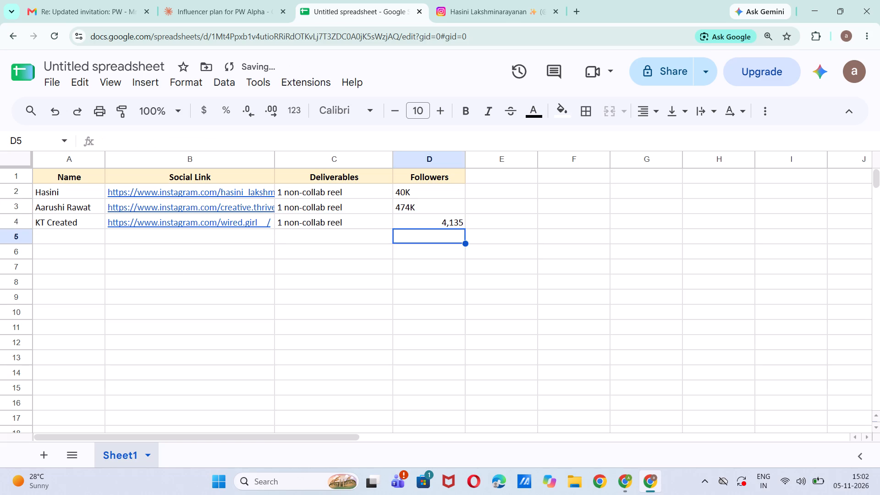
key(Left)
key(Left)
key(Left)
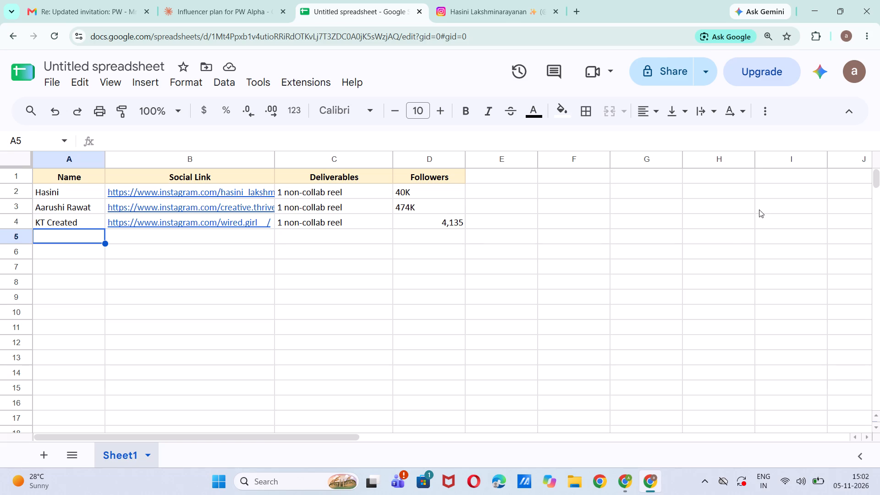
Return to Instagram and search for the next creator, starting with "or".
click(631, 481)
click(208, 110)
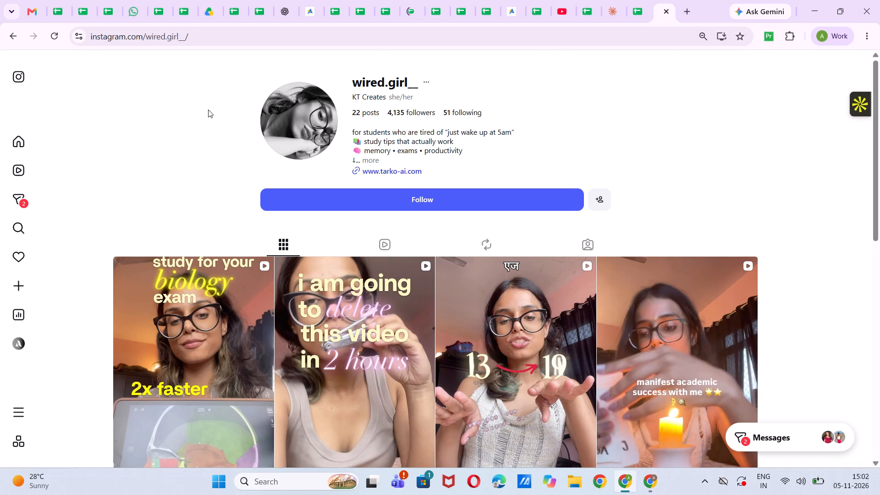
click(26, 226)
click(282, 71)
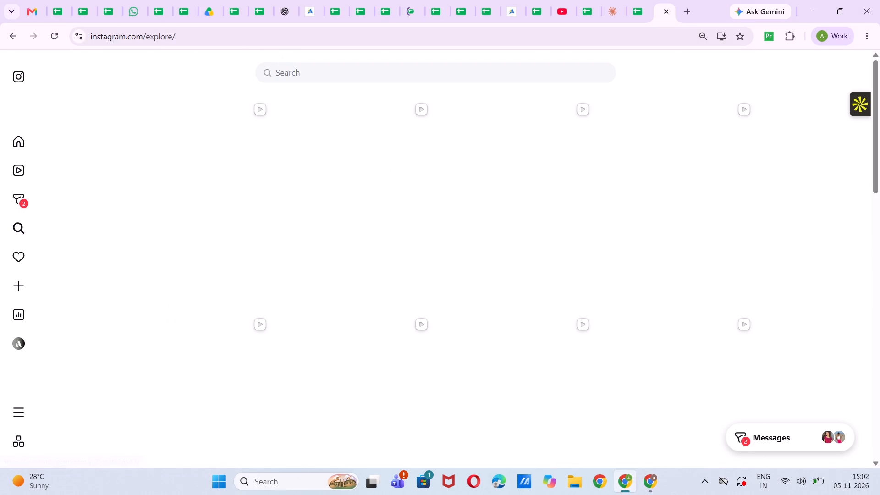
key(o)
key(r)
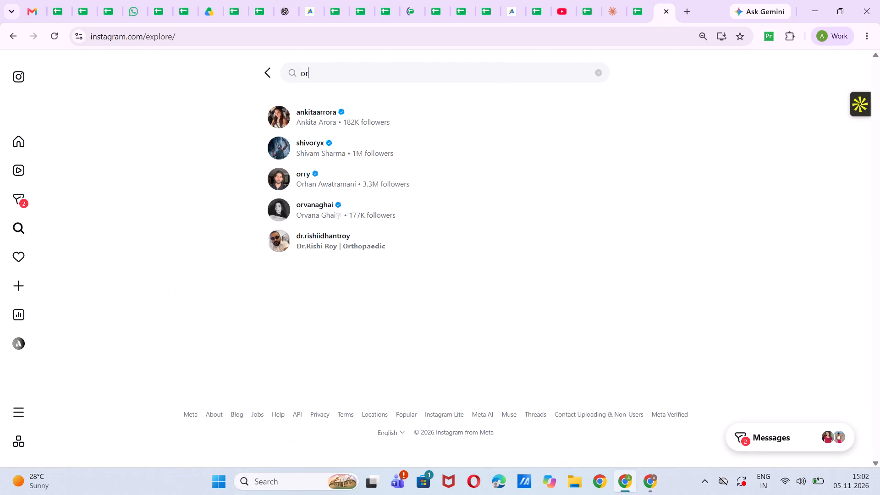
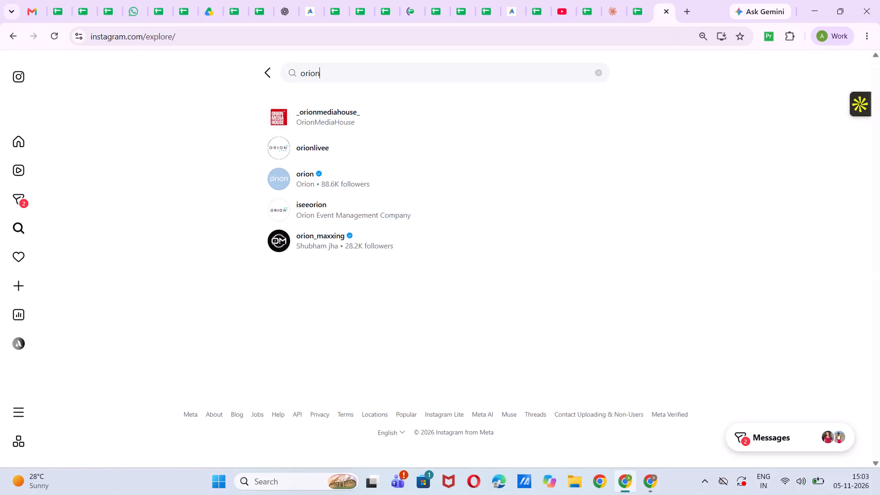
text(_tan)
click(330, 128)
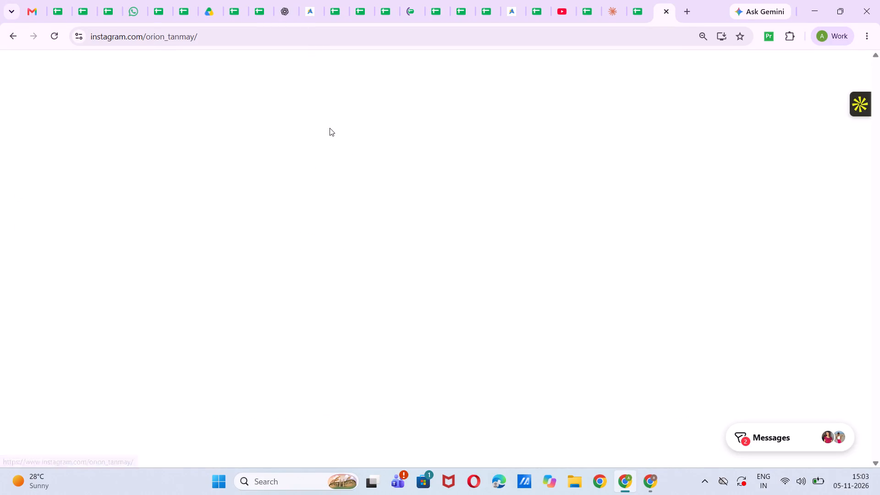
click(167, 42)
key(ctrl+c)
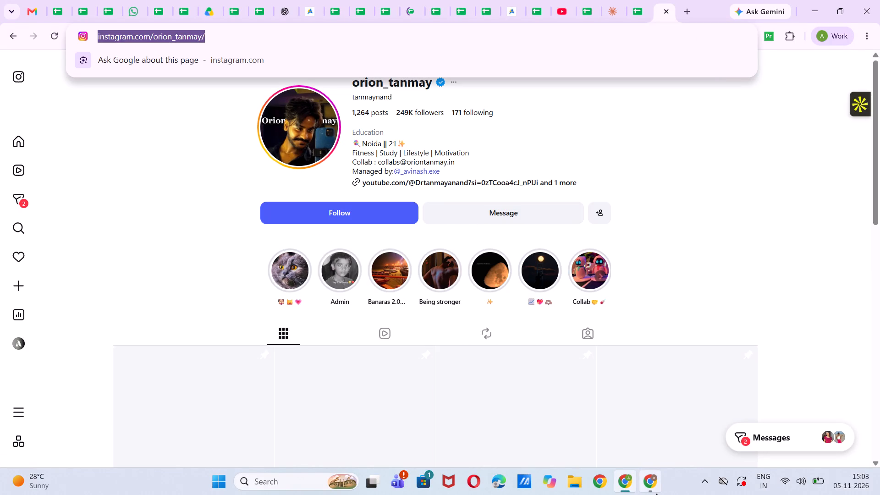
click(656, 492)
click(250, 239)
key(ctrl+v)
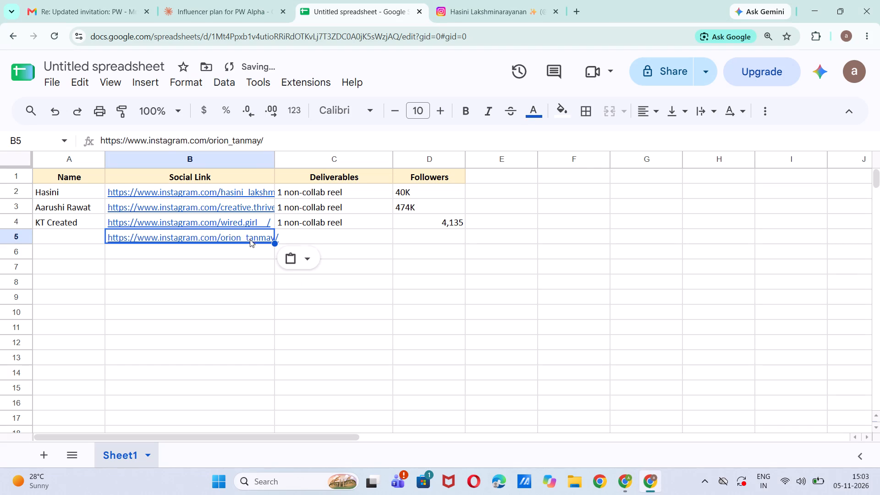
Complete row 5 with the name Tanmaynand, the deliverable 1 non-collab reel filled down from above, and 249K followers.
click(85, 235)
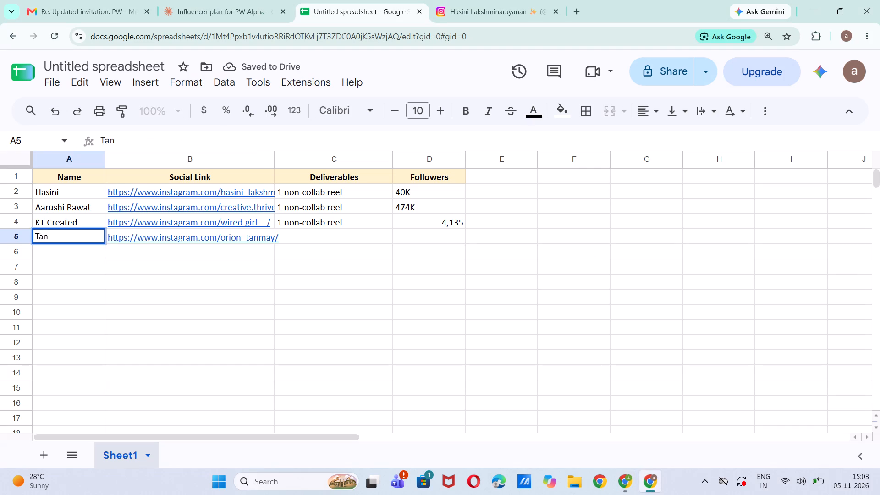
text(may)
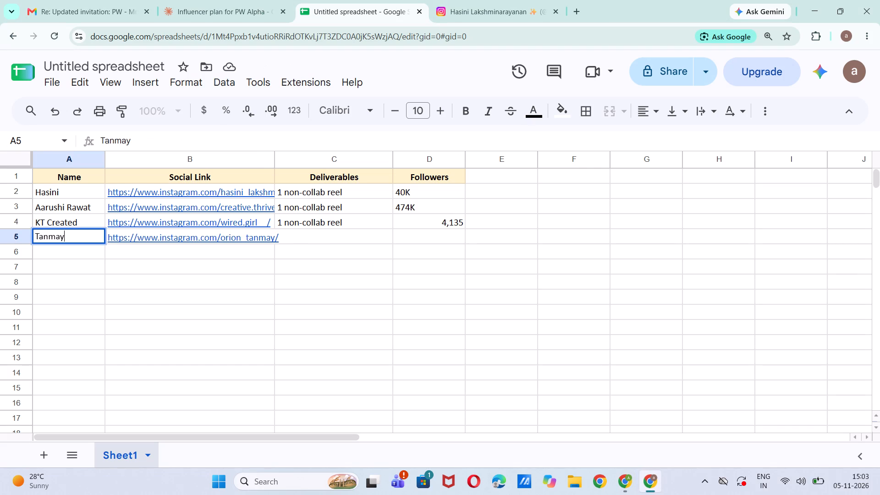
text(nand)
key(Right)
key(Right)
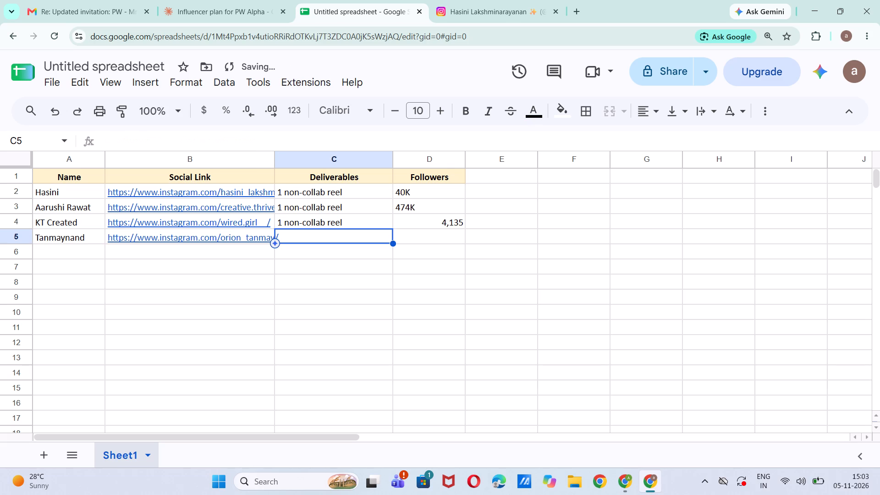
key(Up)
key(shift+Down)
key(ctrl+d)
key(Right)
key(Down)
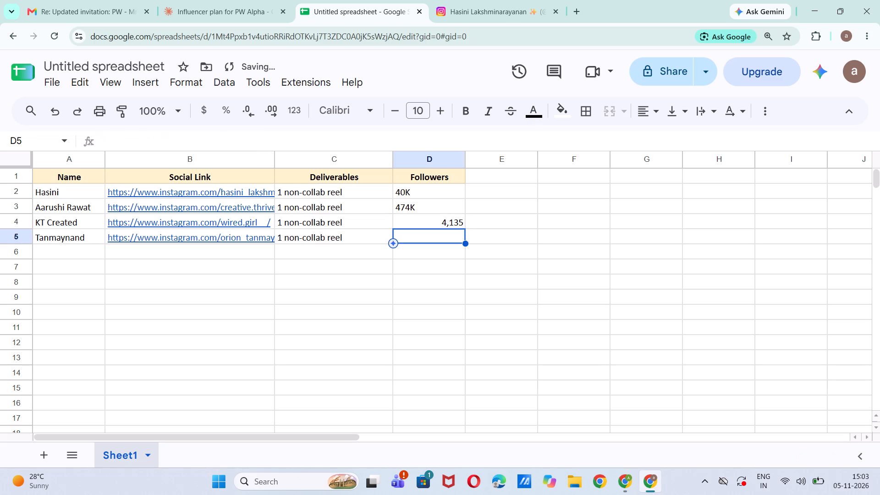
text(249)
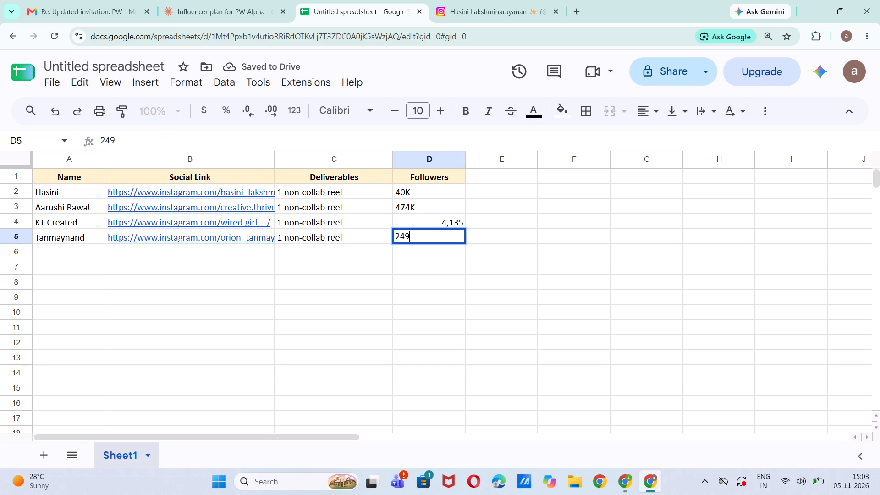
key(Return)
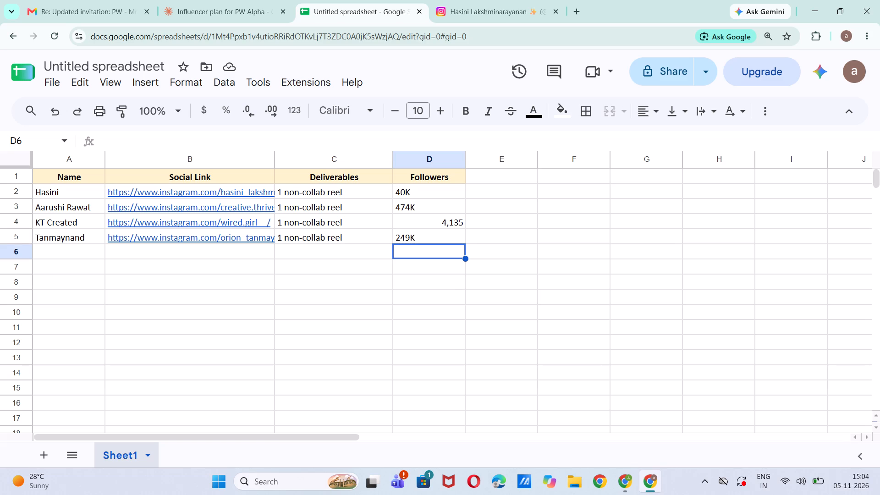
Find the boardswithbhaiya profile on Instagram and paste its link into cell B6 of the creator spreadsheet.
click(437, 15)
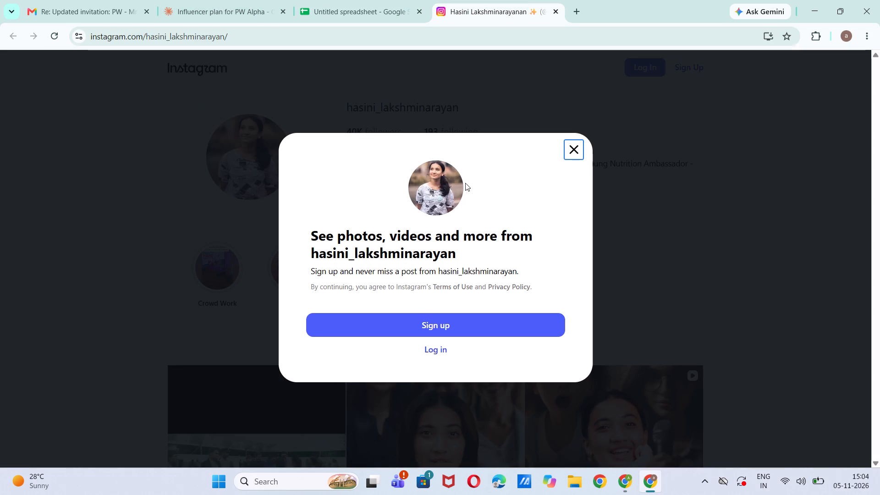
click(577, 150)
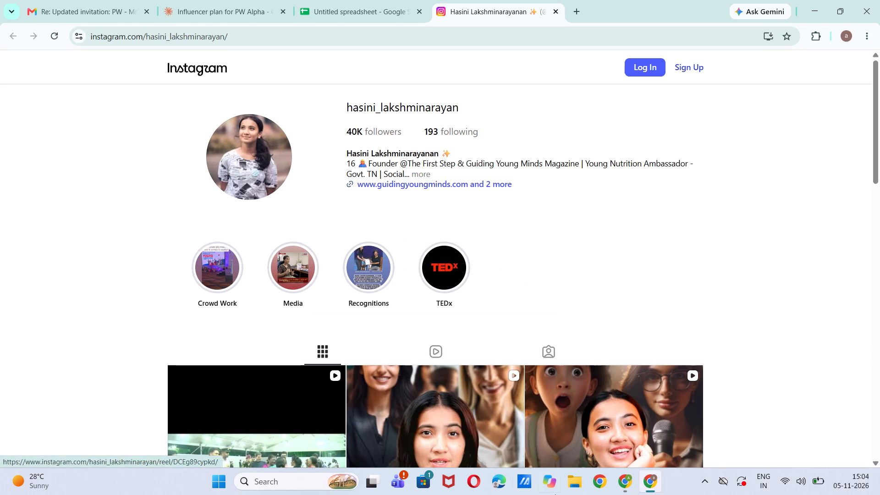
click(632, 478)
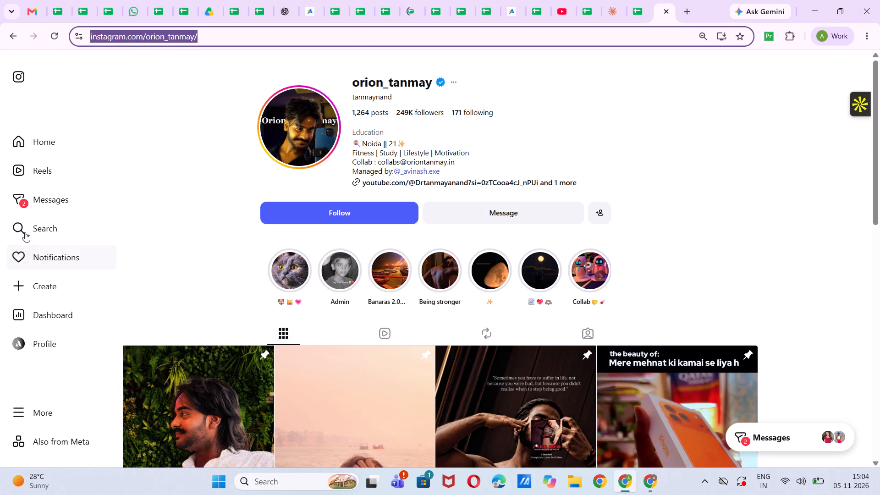
click(25, 232)
click(320, 74)
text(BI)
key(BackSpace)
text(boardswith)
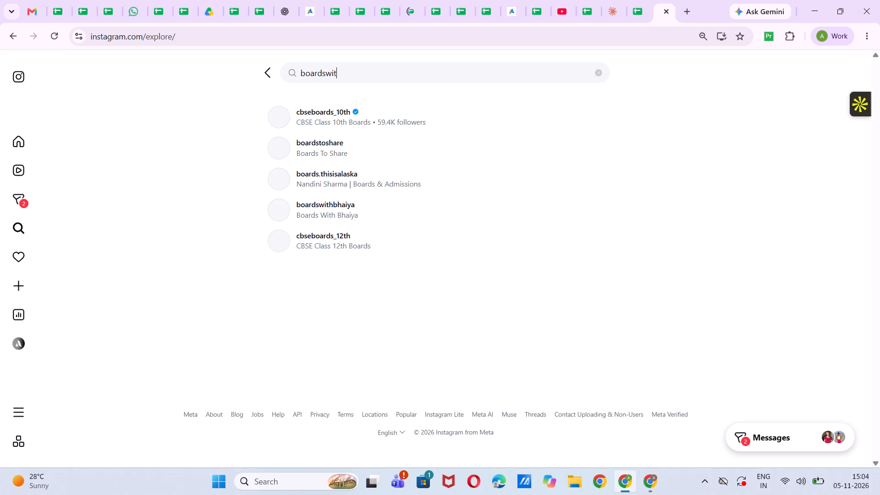
click(339, 110)
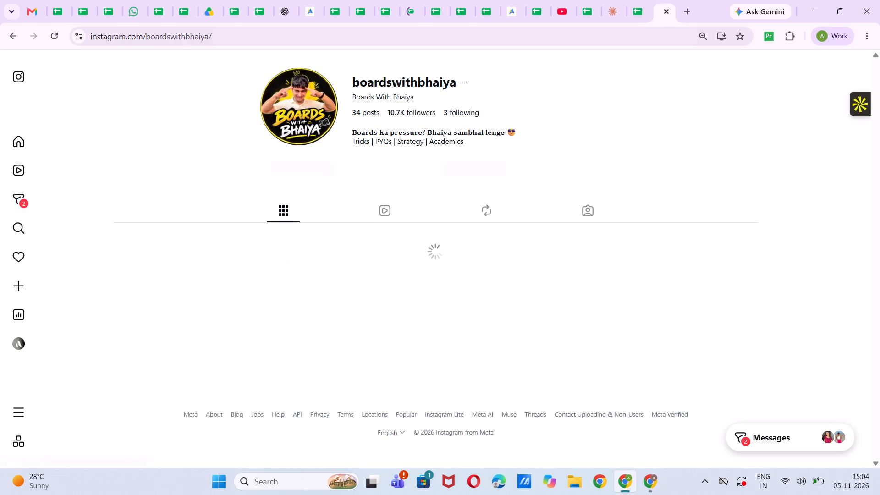
click(177, 34)
key(ctrl+c)
click(657, 485)
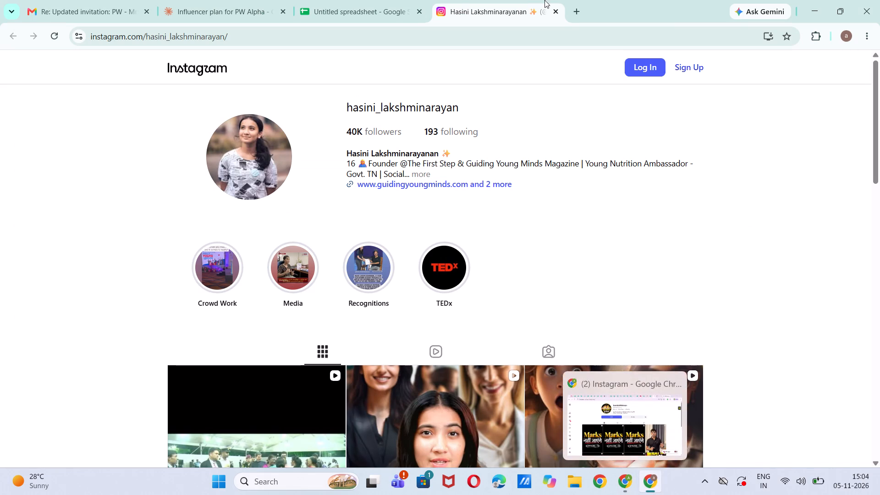
click(394, 0)
click(214, 253)
key(ctrl+v)
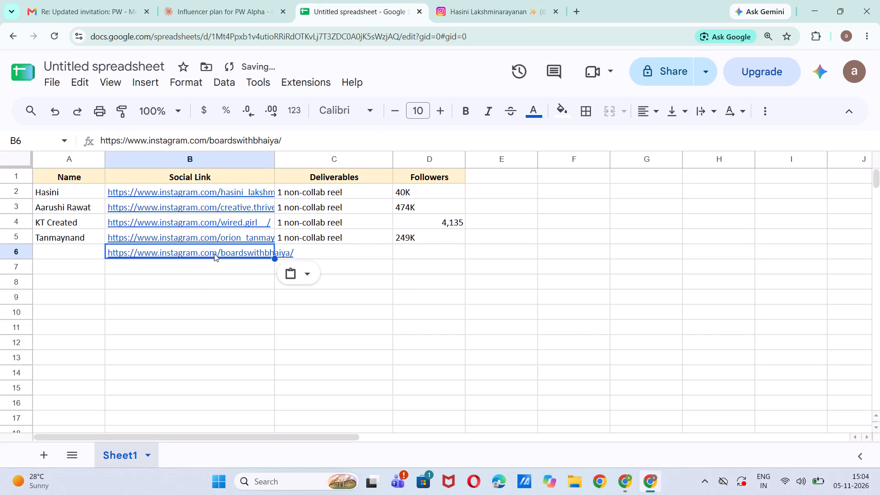
Fill the 1 non-collab reel deliverable down into C6 and enter 10.7K followers in D6.
drag(372, 242, 376, 249)
key(ctrl+d)
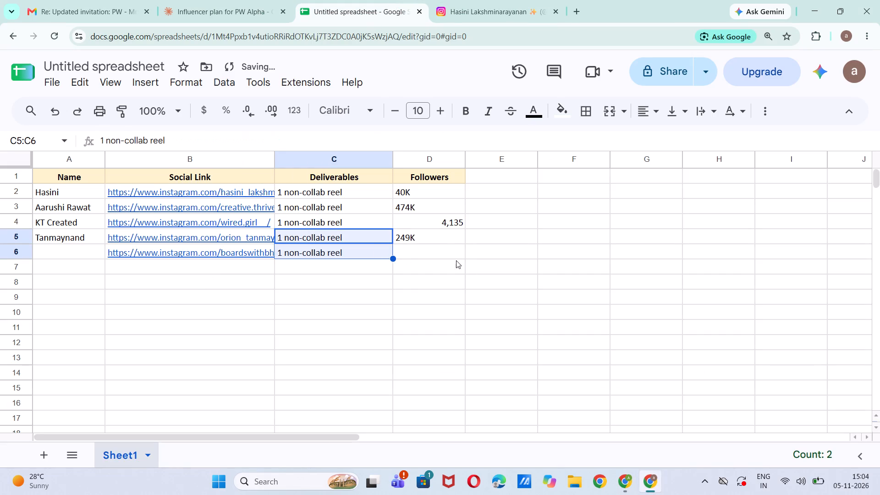
click(448, 251)
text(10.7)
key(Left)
Enter the name Boards with bhaiya in cell A6.
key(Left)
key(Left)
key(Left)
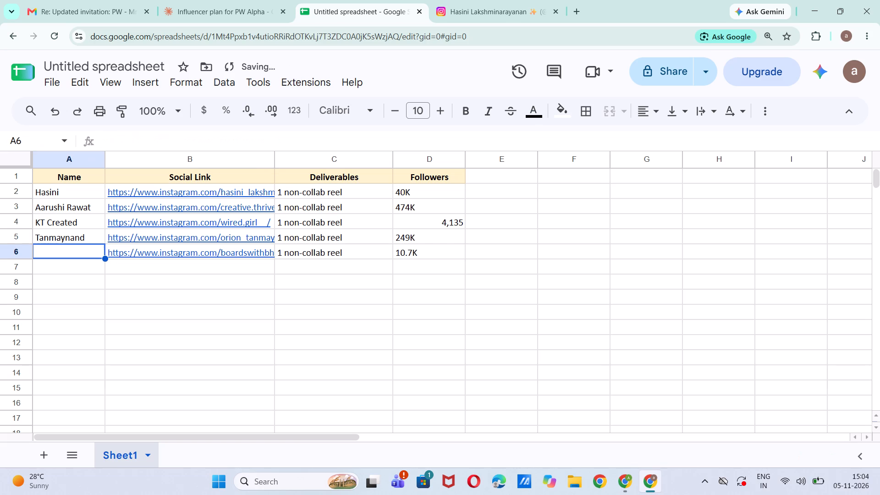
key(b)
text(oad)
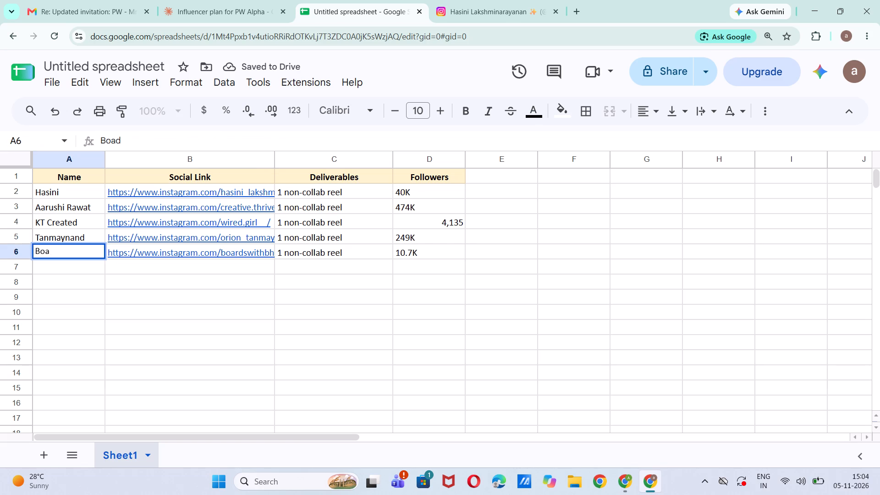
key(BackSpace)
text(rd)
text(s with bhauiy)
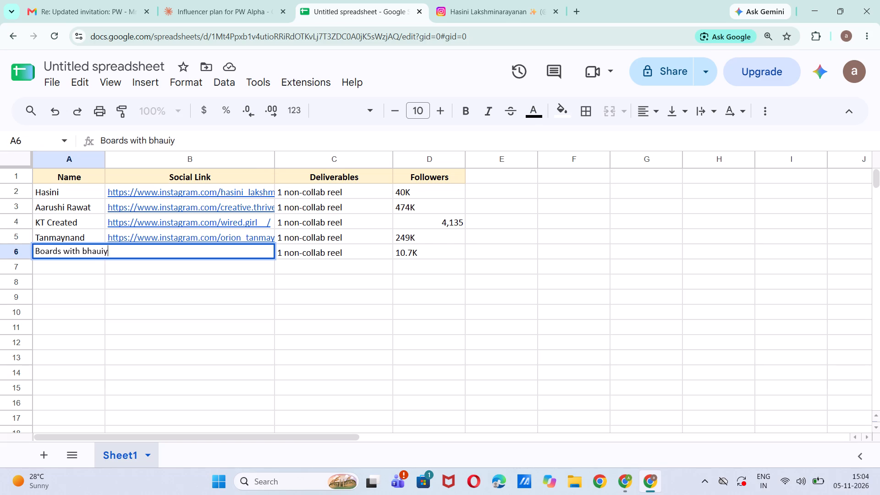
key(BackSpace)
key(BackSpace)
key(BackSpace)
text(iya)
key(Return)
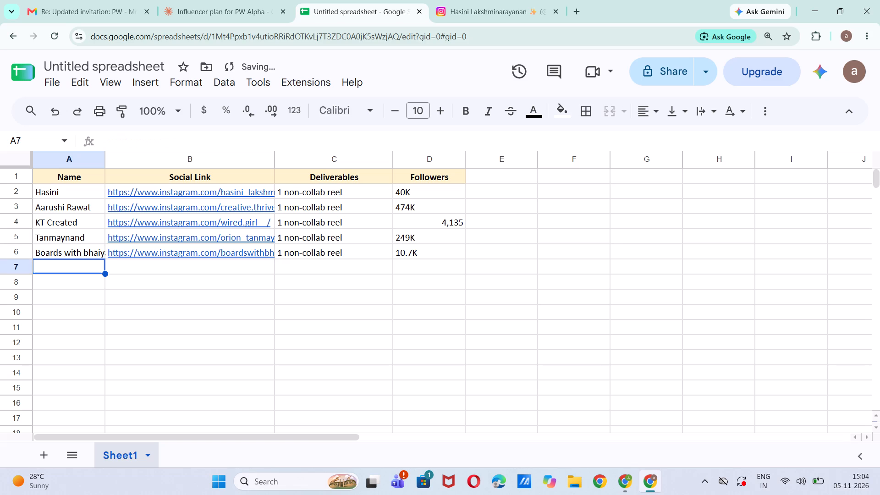
Fit the width of the Name column to its contents.
double_click(104, 155)
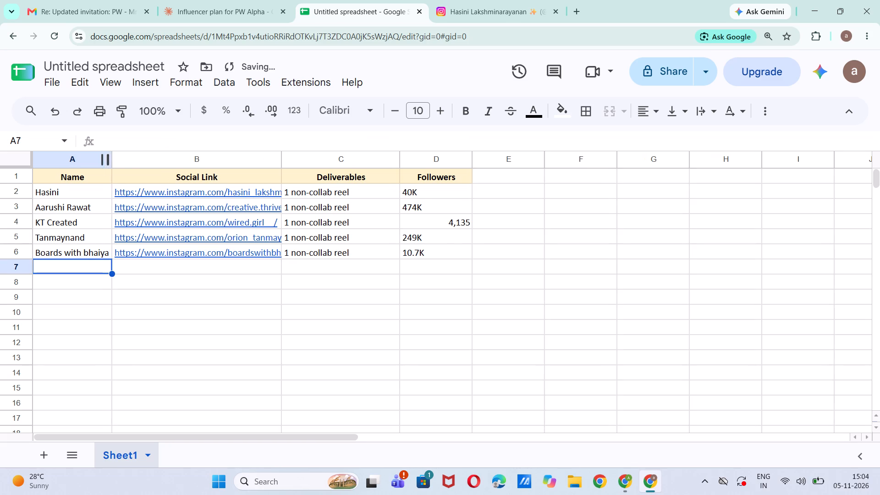
Find the aistuff.muu profile on Instagram and paste its link into cell B7 of the creator spreadsheet.
click(116, 269)
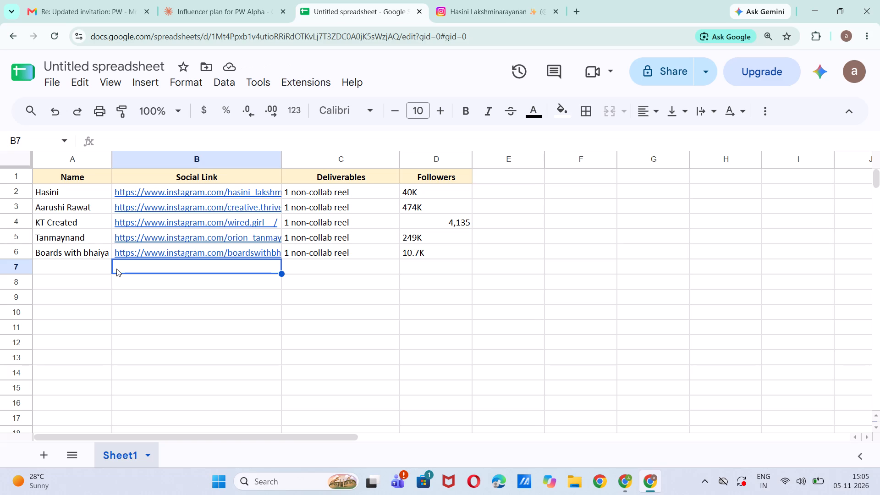
click(630, 490)
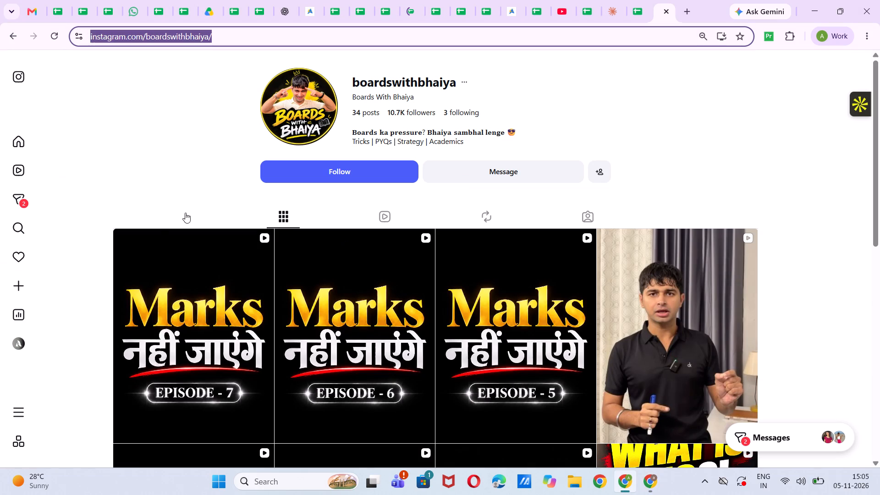
click(18, 230)
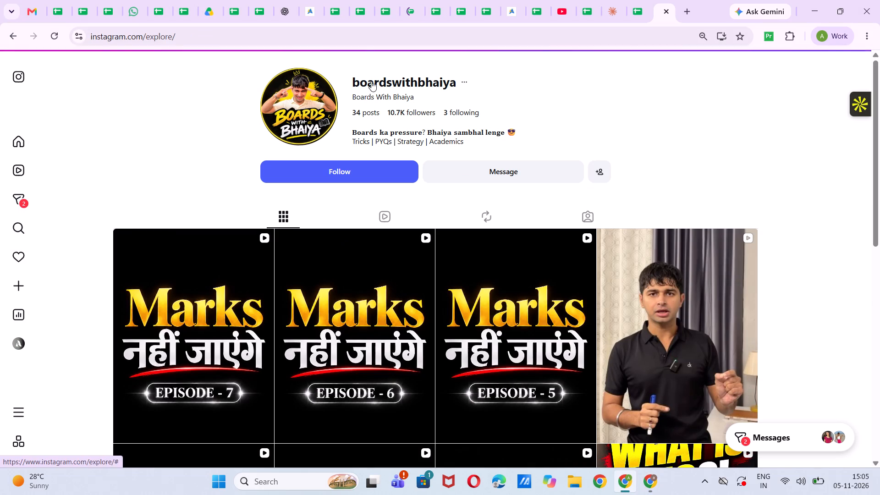
click(319, 71)
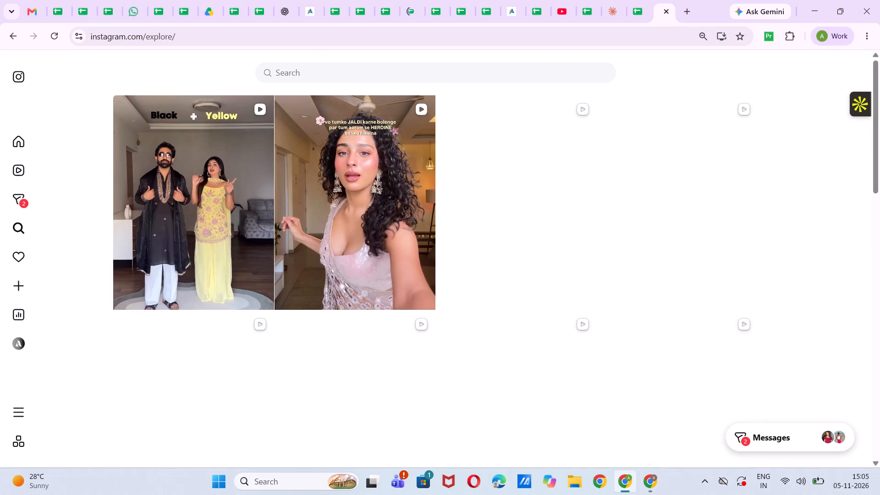
click(319, 71)
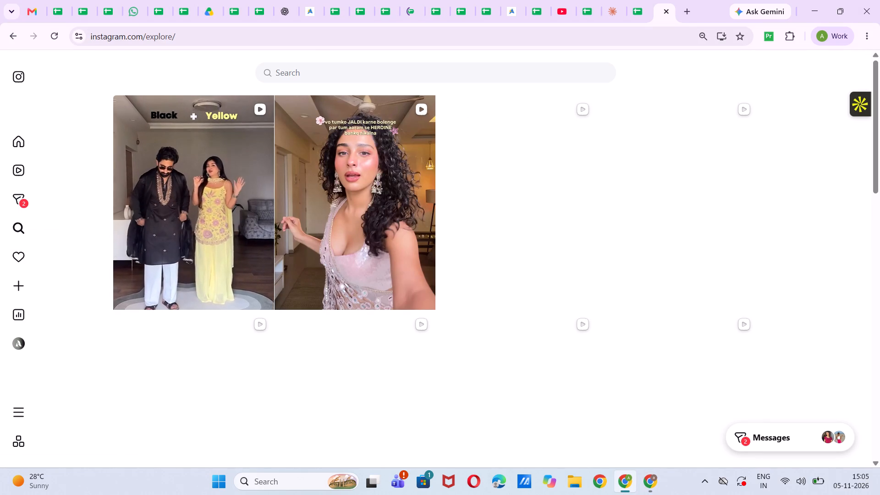
click(319, 71)
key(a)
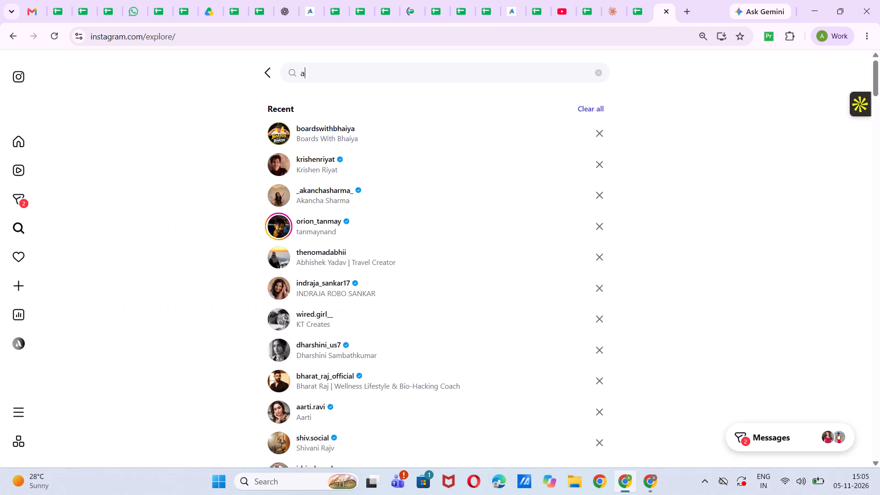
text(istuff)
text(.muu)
click(362, 115)
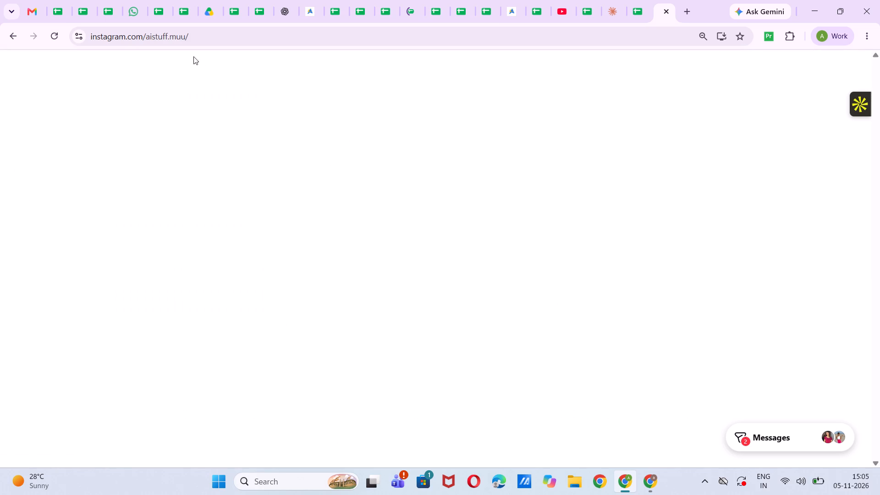
click(169, 32)
key(ctrl+c)
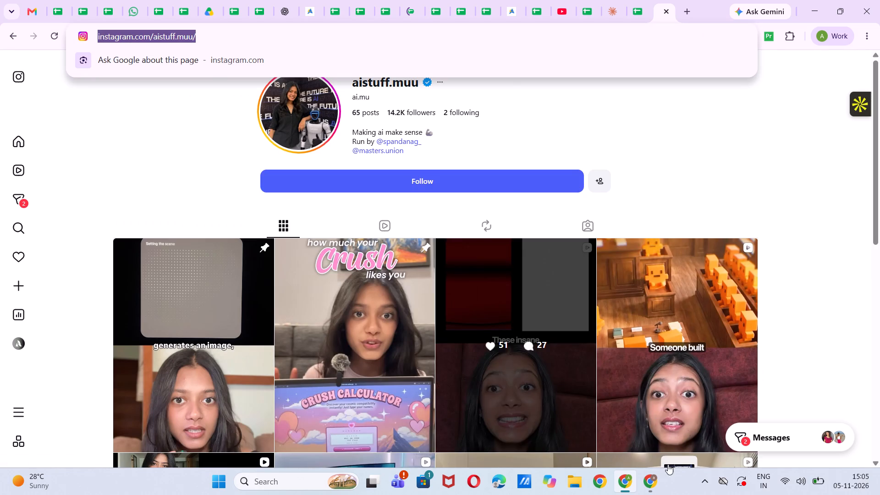
click(659, 479)
key(ctrl+v)
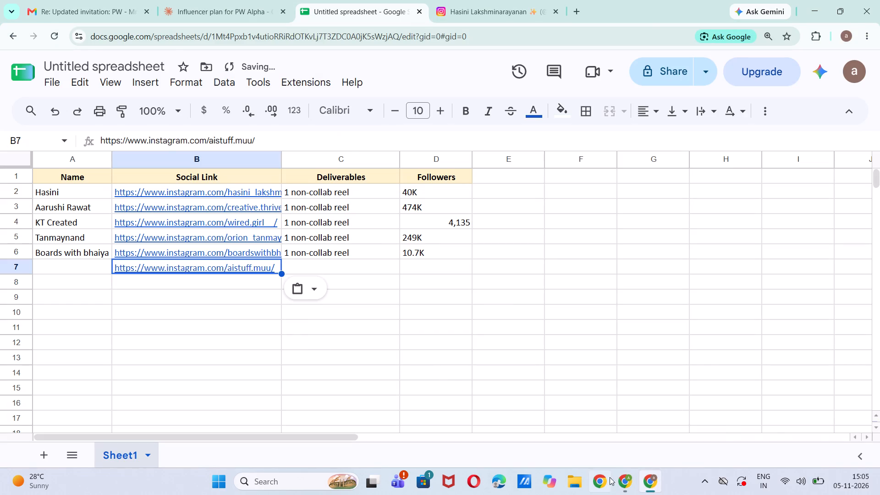
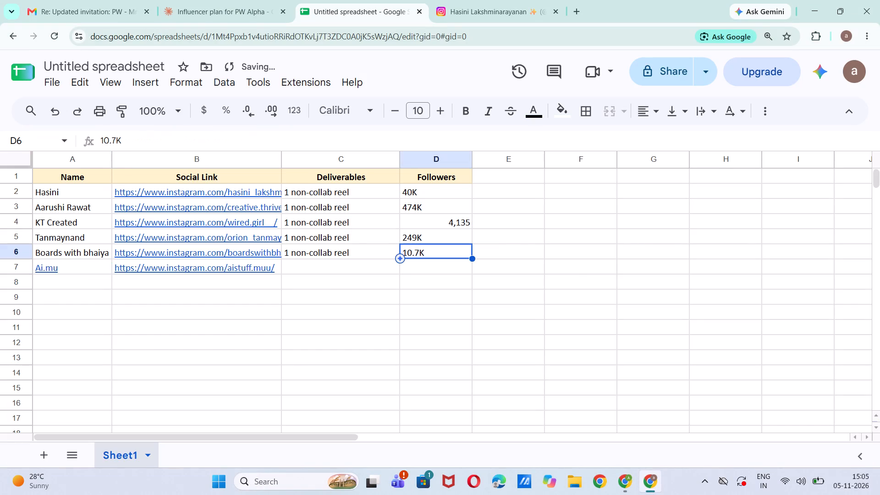
Complete the Ai.mu row by filling down the deliverable 1 non-collab reel to C7 and entering 14.2K followers in D7.
key(Left)
key(Up)
key(shift+Down)
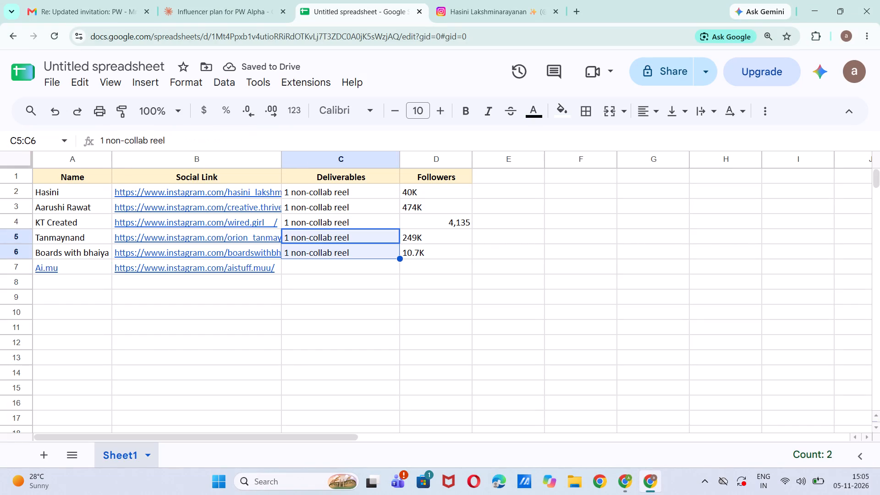
key(shift+Down)
key(ctrl+d)
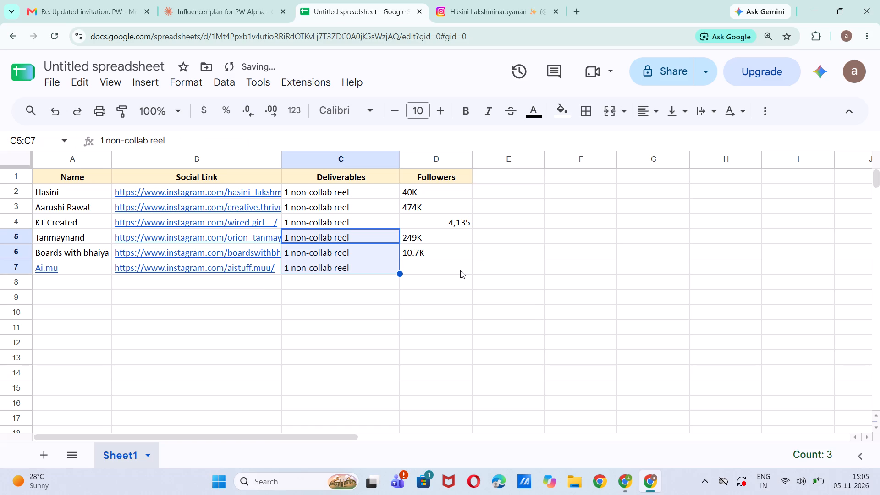
click(460, 270)
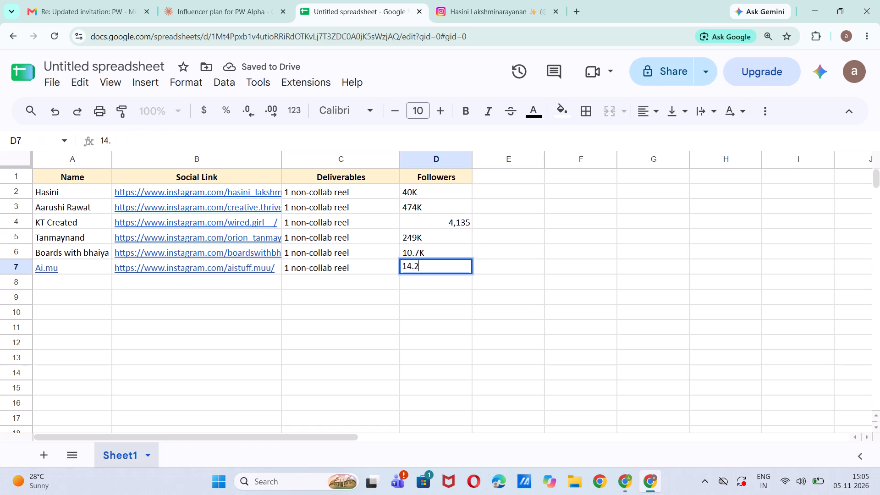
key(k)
key(Return)
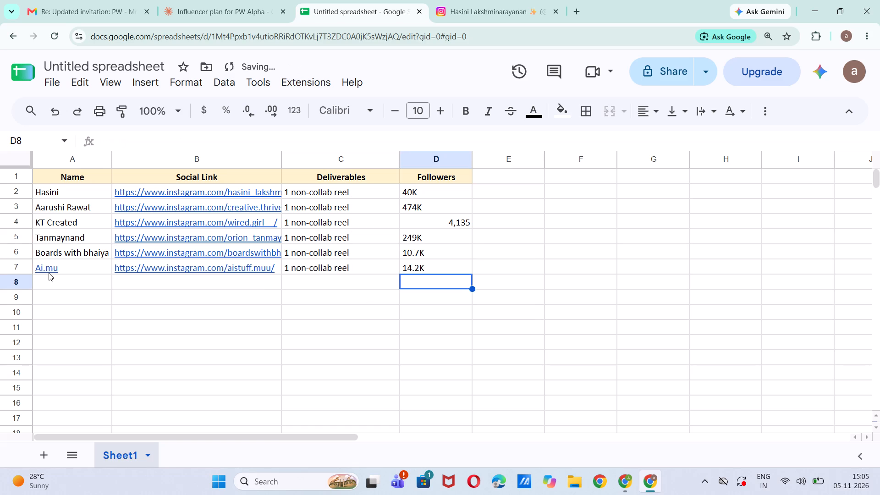
In the other browser window, search Instagram for careerwithdineshz and open the careerwithdineshzone profile.
double_click(49, 274)
click(43, 286)
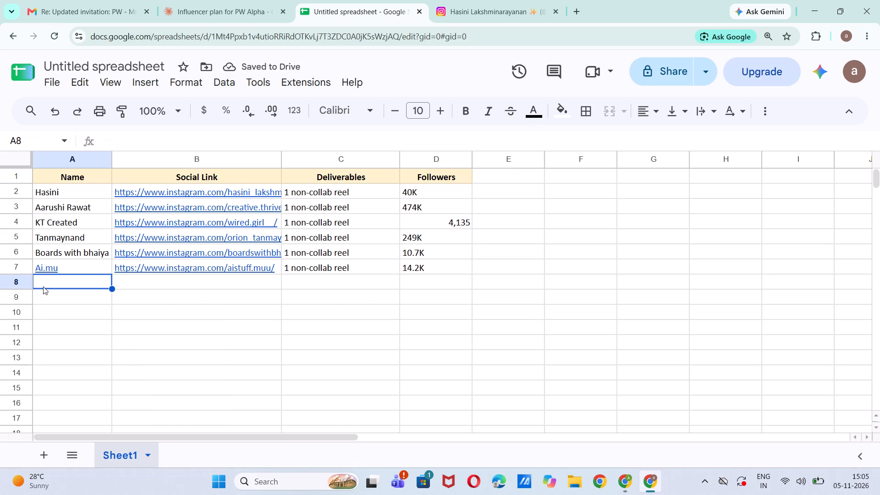
click(628, 487)
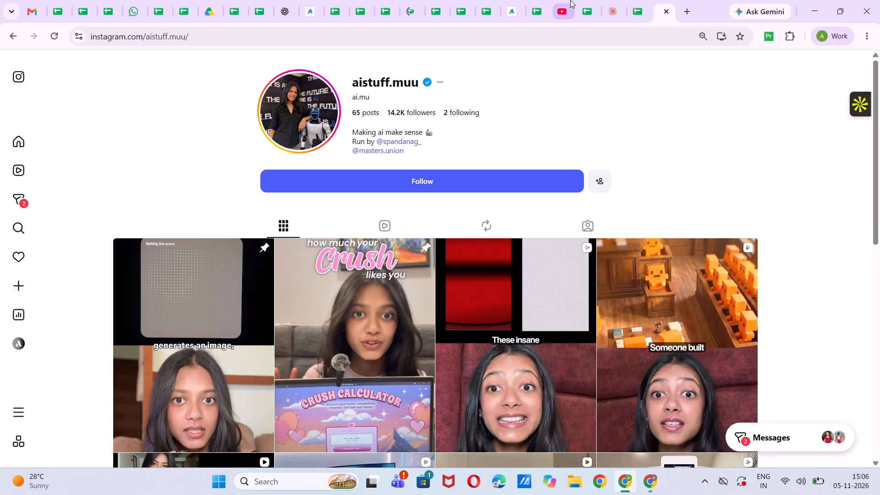
click(14, 220)
click(304, 73)
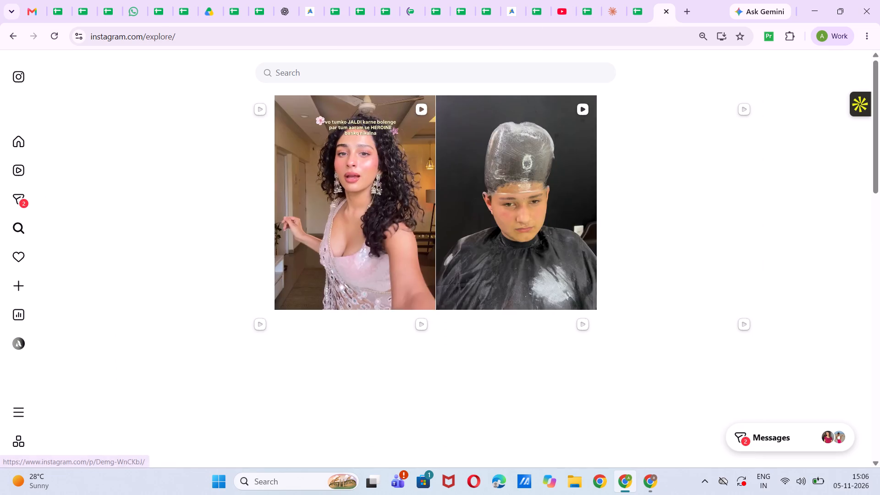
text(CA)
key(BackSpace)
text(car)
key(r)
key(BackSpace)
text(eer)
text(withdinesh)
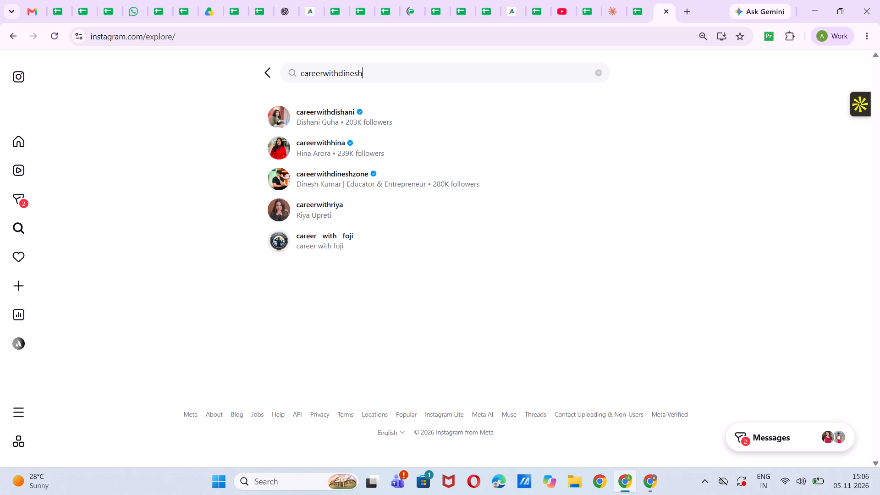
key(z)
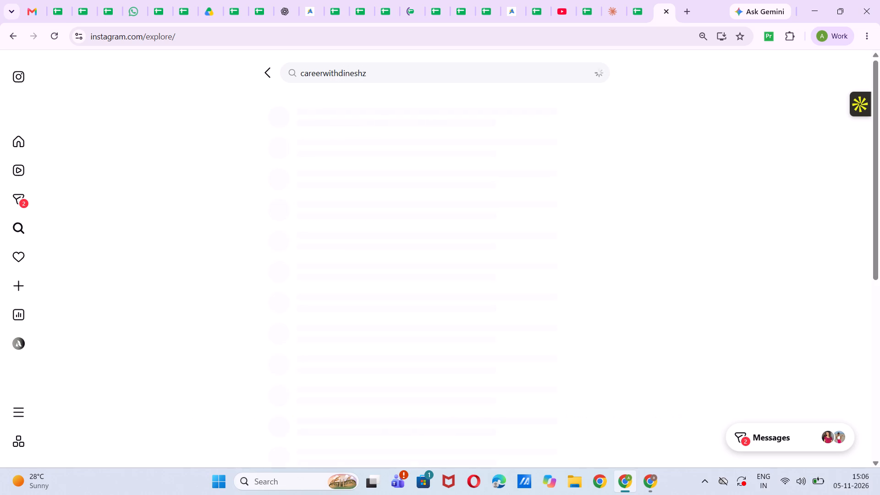
click(338, 111)
click(179, 37)
key(ctrl+c)
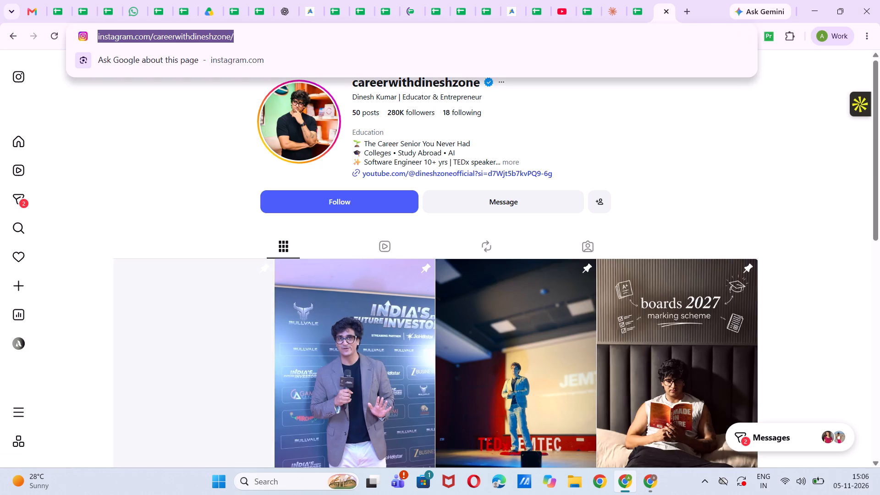
click(654, 479)
click(217, 290)
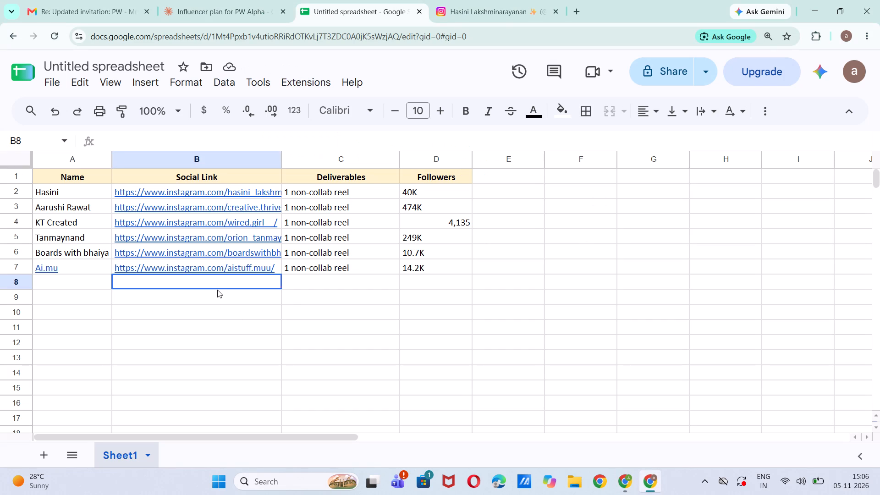
key(ctrl+v)
Complete row 8 with the deliverable 1 non-collab reel filled down from above, 280K followers, and the creator's name from the careerwithdineshzone profile.
drag(337, 274, 337, 278)
key(ctrl+d)
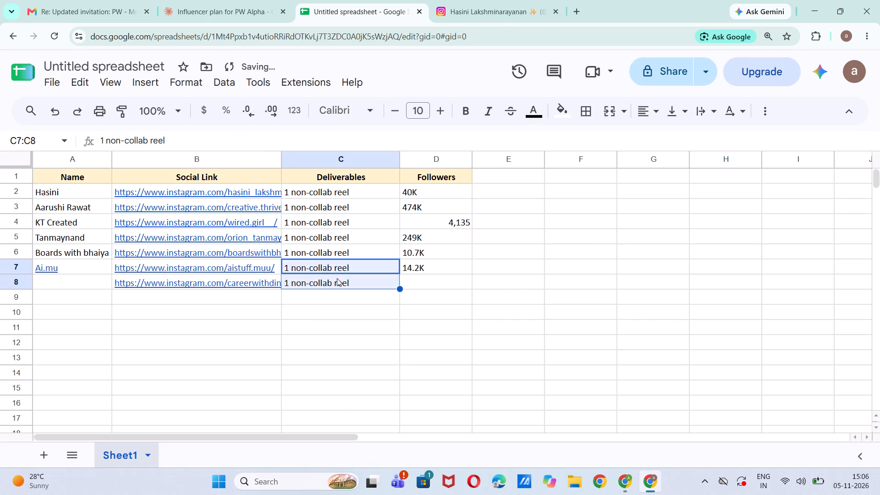
click(430, 282)
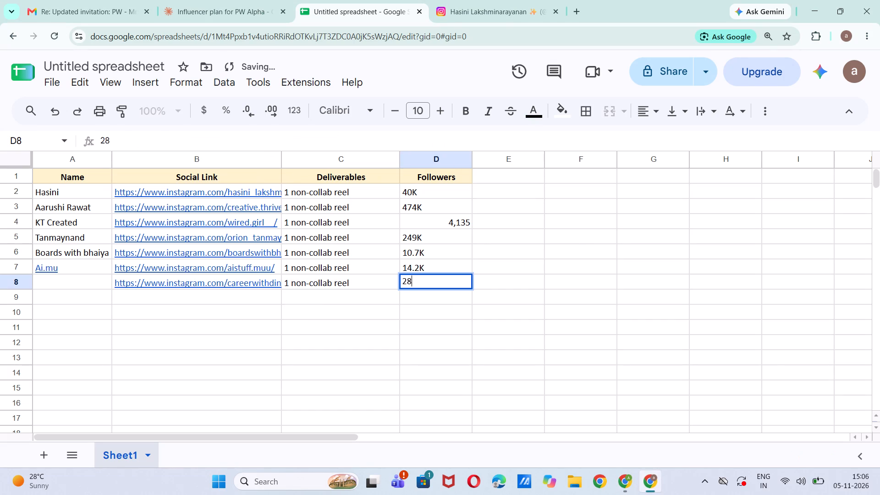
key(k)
key(Left)
key(Left)
key(Left)
key(Left)
key(Left)
key(Left)
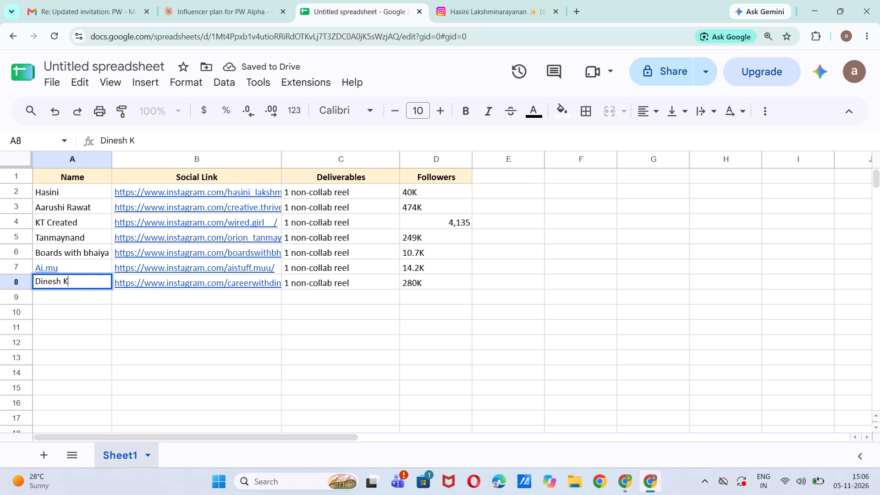
key(Down)
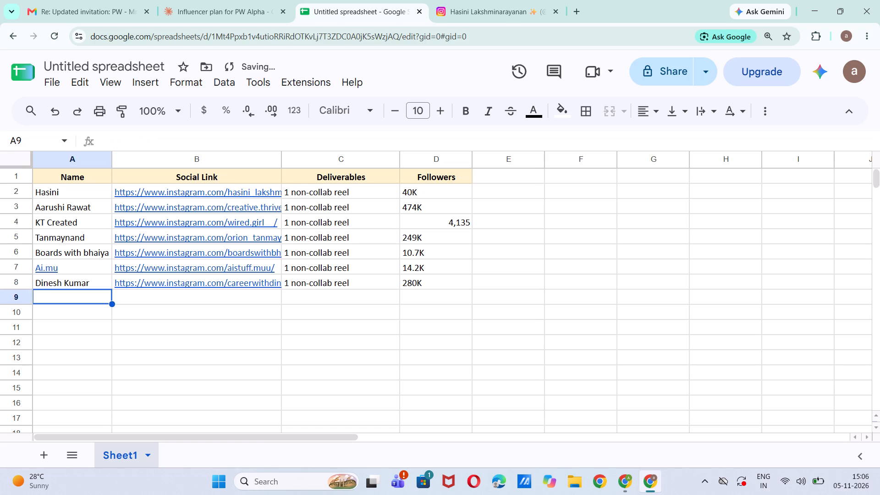
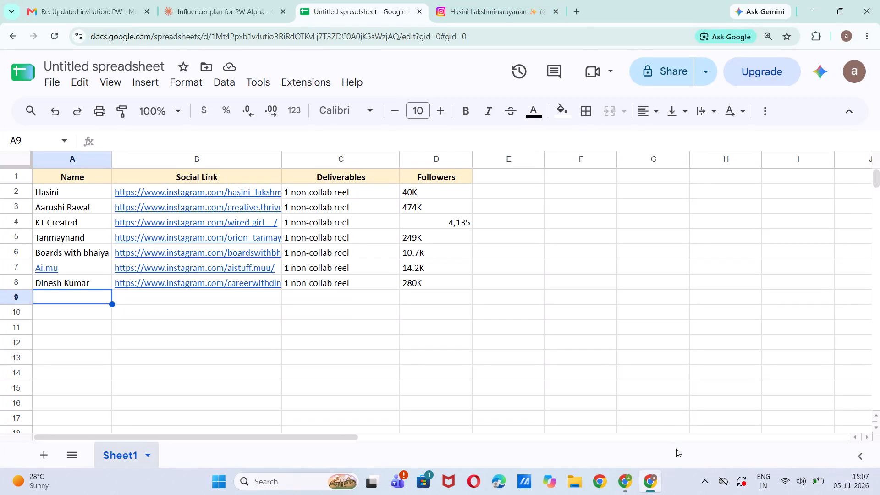
Find the Instagram profile of the doctor creator Dr. Mehral in the other browser window and copy its link.
click(628, 484)
click(27, 225)
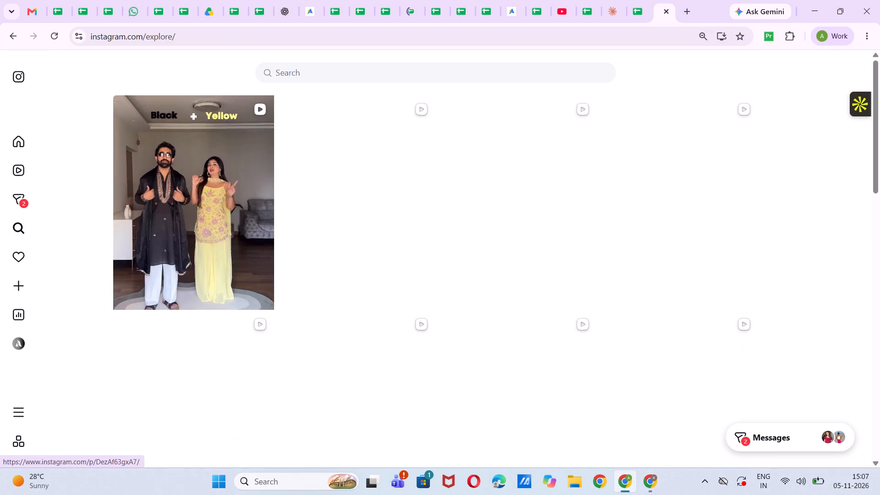
click(329, 70)
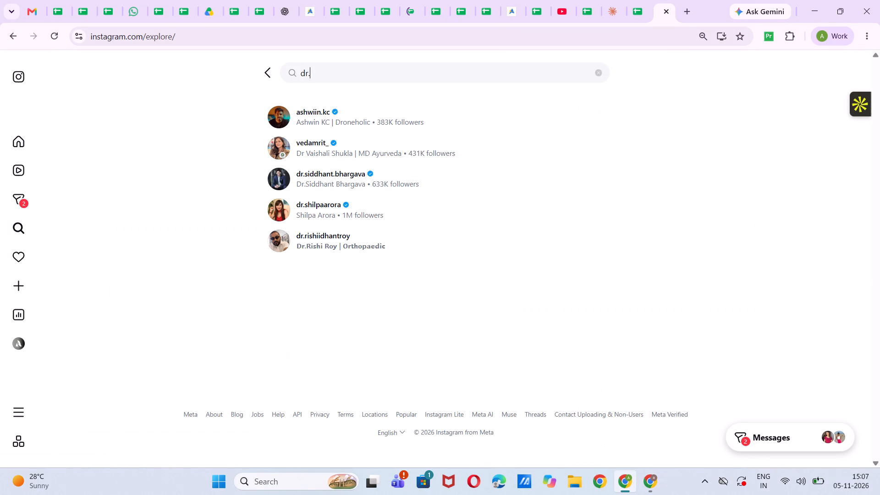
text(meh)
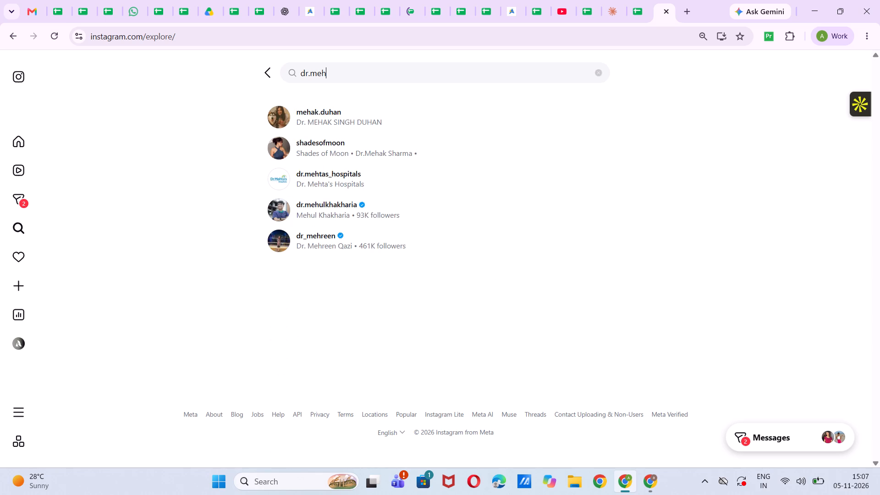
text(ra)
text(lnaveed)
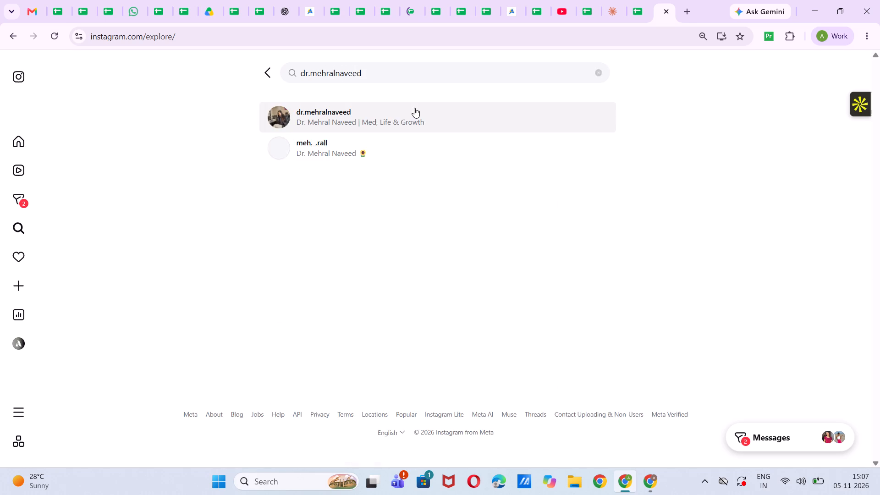
click(414, 108)
click(167, 37)
key(ctrl+c)
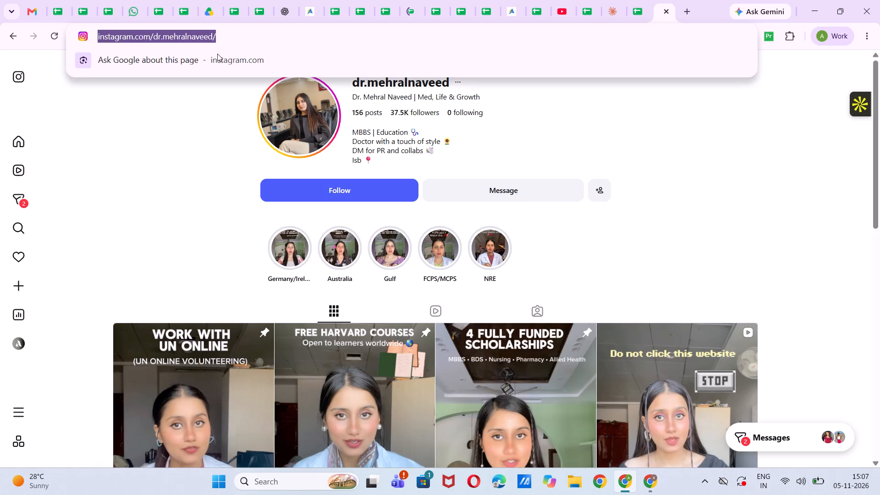
Fill row 9 of the creator spreadsheet with the copied profile link in B9 and the creator's name, including the title Dr., in A9.
click(642, 484)
click(172, 301)
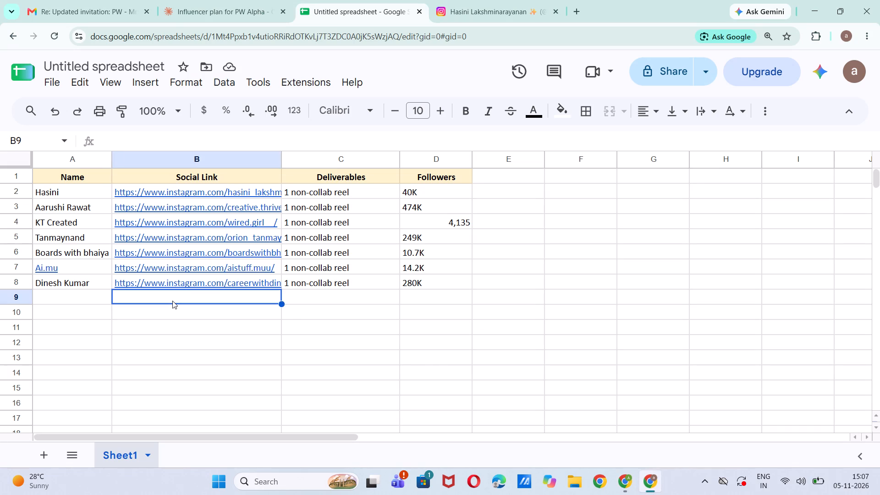
key(ctrl+v)
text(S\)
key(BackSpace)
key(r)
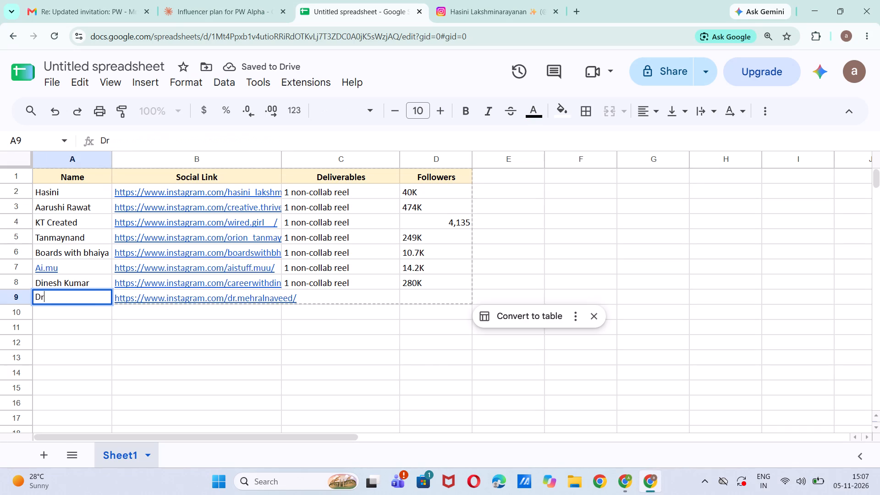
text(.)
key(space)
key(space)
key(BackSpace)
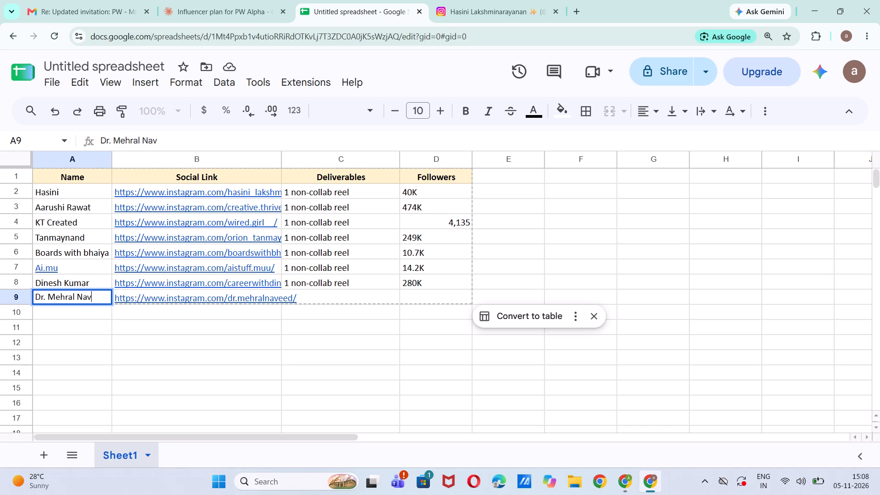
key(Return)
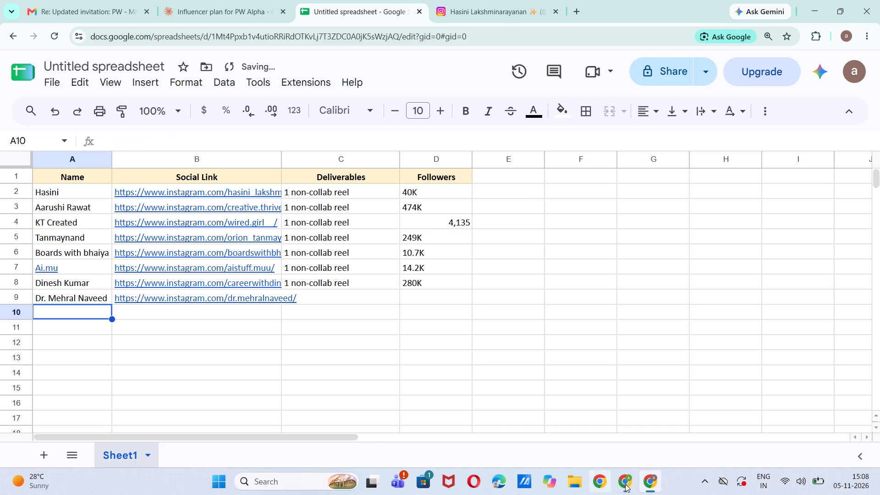
Switch back to the browser window showing the doctor creator's Instagram profile.
click(627, 485)
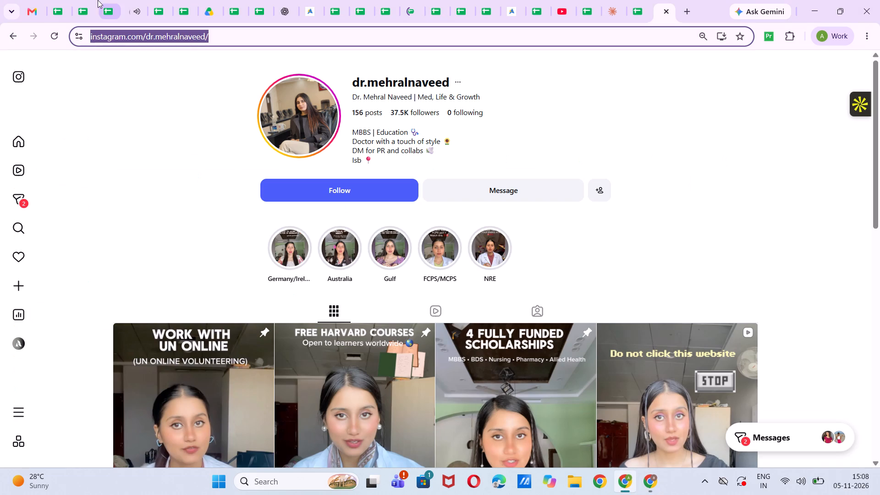